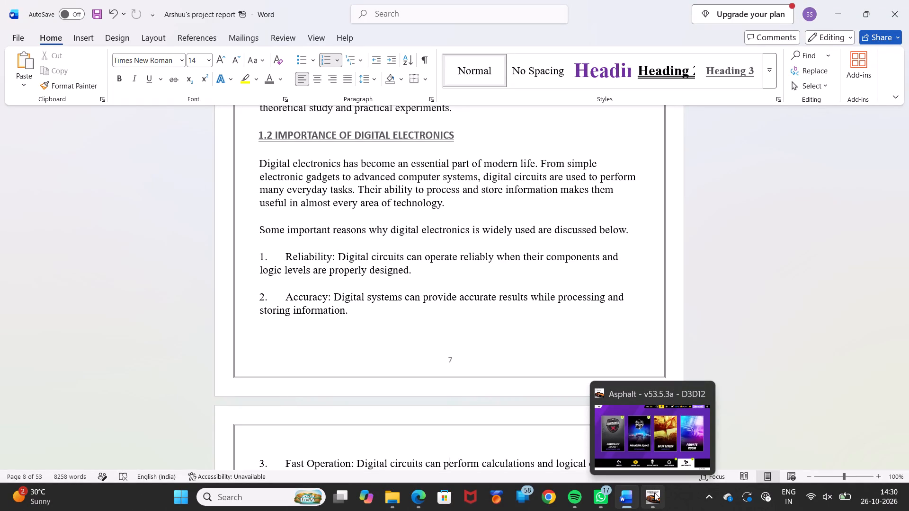
Review section 1.2 Importance of Digital Electronics and its numbered list of reasons across pages 7 and 8.
left_click(702, 390)
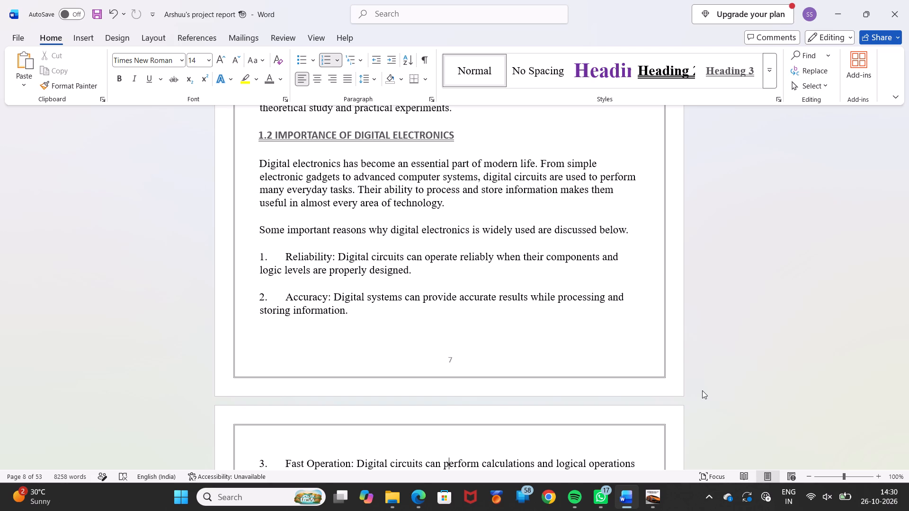
key("Up")
key("Up")
key("Up")
key("Up")
key("Up")
key("Up")
key("Up")
key("Up")
key("Up")
key("Up")
key("Up")
key("Up")
key("Up")
key("Up")
key("Up")
key("Up")
key("Up")
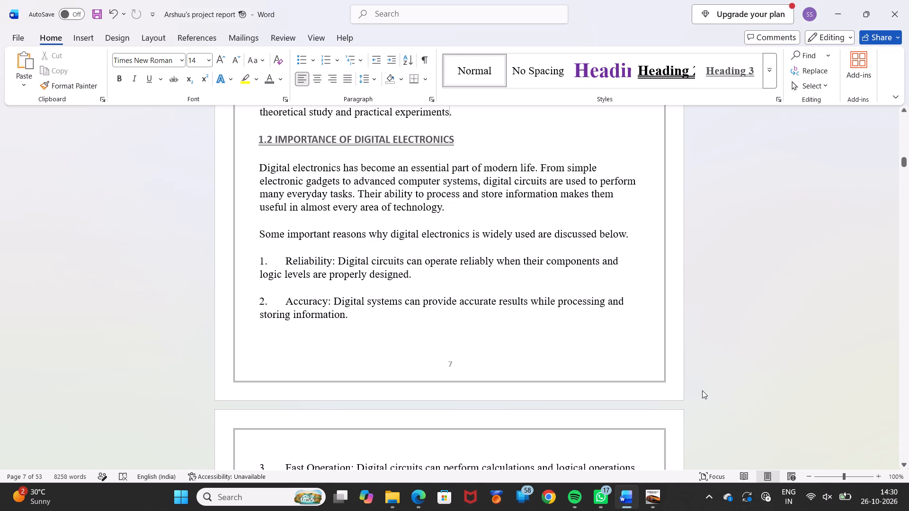
key("Down")
key("Down")
key("Down")
key("Down")
key("Down")
key("Down")
key("Down")
key("Down")
key("Down")
key("Down")
key("Down")
key("Down")
key("Down")
key("Down")
key("Down")
key("Down")
key("Down")
key("Down")
key("Down")
key("Down")
key("Down")
key("Down")
key("Down")
key("Down")
key("Down")
key("Down")
key("Down")
key("Down")
key("Down")
key("Down")
key("Down")
key("Down")
key("Down")
key("Down")
key("Down")
key("Down")
key("Down")
key("Down")
key("Down")
key("Down")
key("Down")
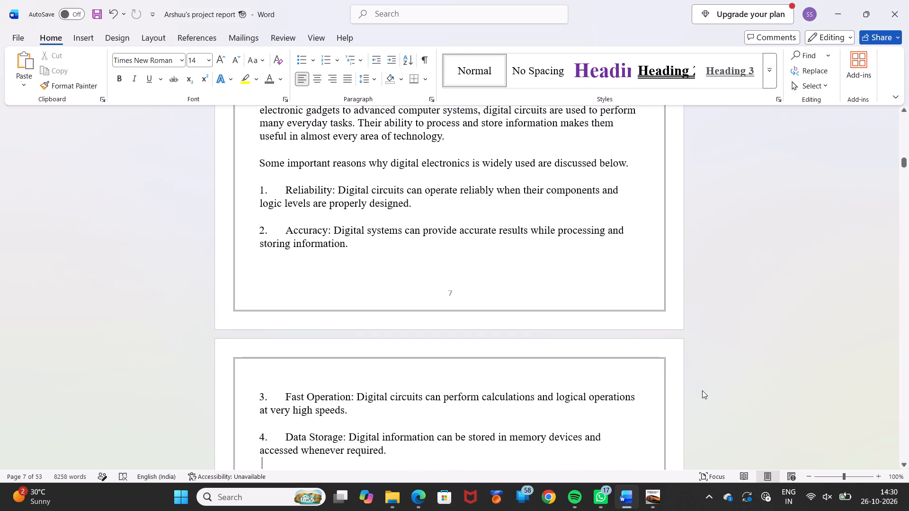
Look back through sections 1.2 and 1.1 up to the Chapter 1 title and the end of the contents table.
key("Up")
key("Up")
key("Up")
key("Up")
key("Up")
key("Up")
key("Up")
key("Up")
key("Up")
key("Up")
key("Up")
key("Up")
key("Up")
key("Up")
key("Up")
key("Up")
key("Up")
key("Up")
key("Up")
key("Up")
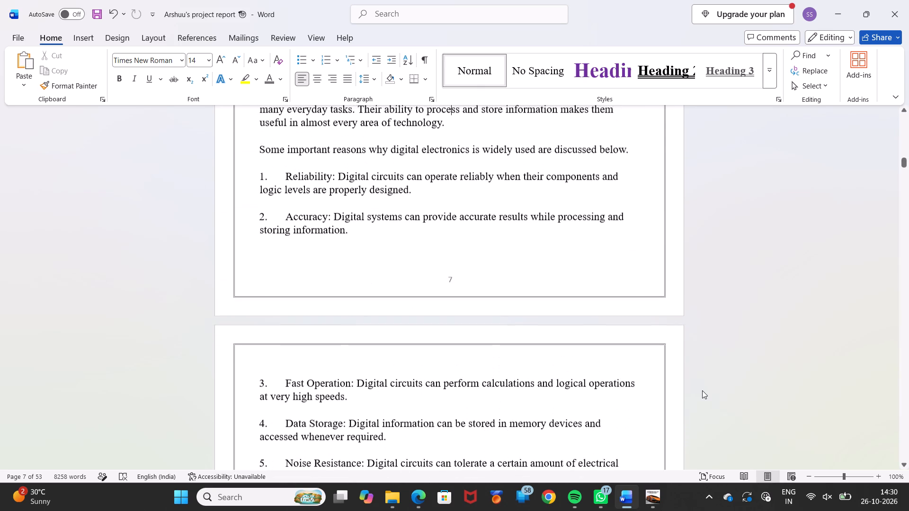
key("Up")
key("Up")
key("Up")
key("Up")
key("Up")
key("Up")
key("Up")
key("Up")
key("Up")
key("Up")
key("Up")
key("Up")
key("Up")
key("Up")
key("Up")
key("Up")
key("Up")
key("Up")
key("Up")
key("Up")
key("Up")
key("Up")
key("Up")
key("Up")
key("Up")
key("Up")
key("Up")
key("Up")
key("Up")
key("Up")
key("Up")
key("Up")
key("Up")
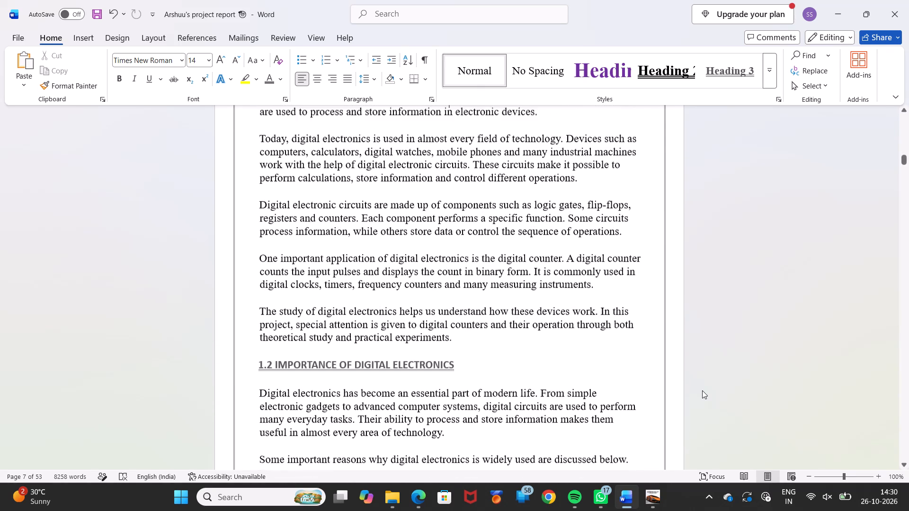
Read section 1.1 Introduction to Digital Electronics from the Chapter 1 title through its closing paragraph.
key("Down")
key("Down")
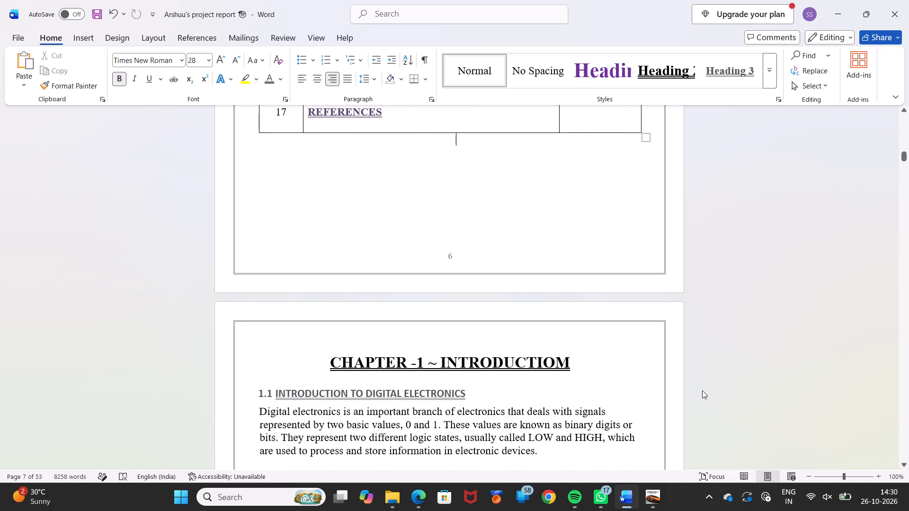
key("Down")
key("Down")
key("Down")
key("Down")
key("Down")
key("Down")
key("Down")
key("Down")
key("Down")
key("Down")
key("Down")
key("Down")
key("Down")
key("Down")
key("Down")
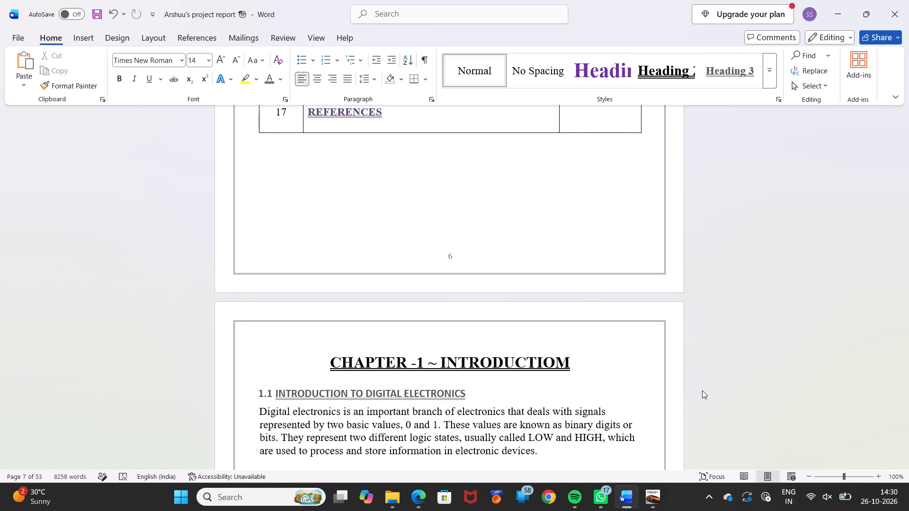
key("Down")
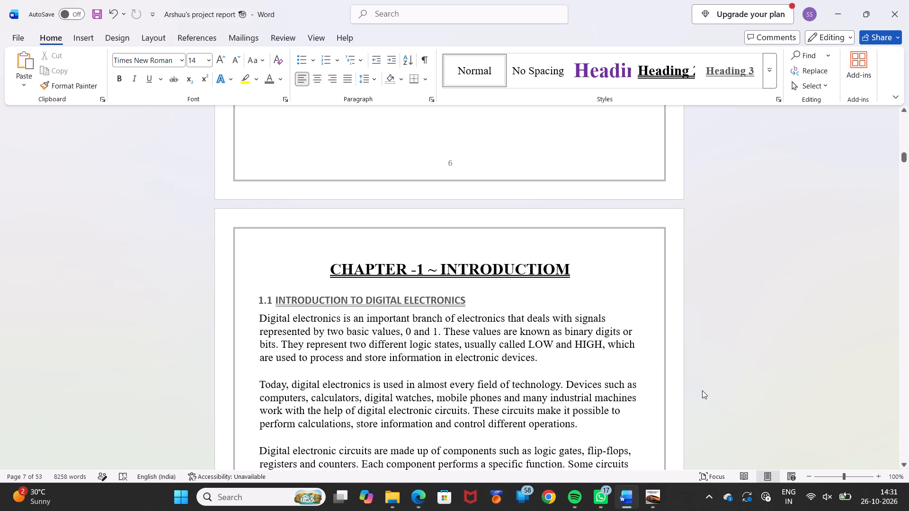
key("Down")
key("Down")
key("Down")
key("Down")
key("Down")
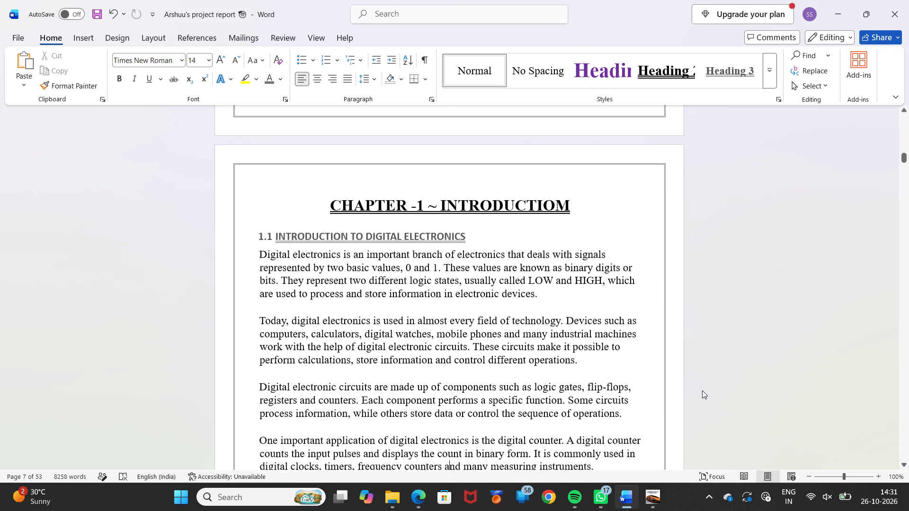
key("Down")
key("Down")
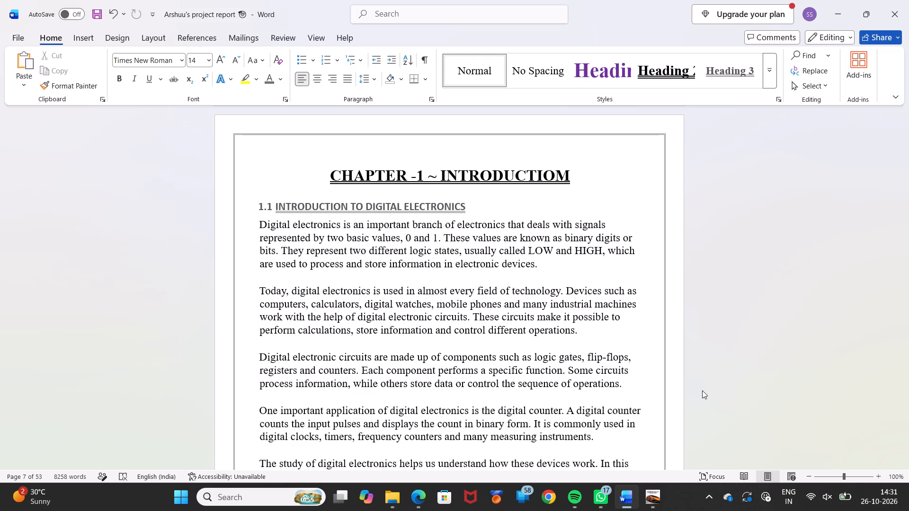
key("Down")
key("Down")
key("Down")
key("Down")
key("Down")
key("Down")
key("Down")
key("Down")
key("Down")
key("Down")
key("Down")
key("Down")
key("Down")
key("Down")
key("Down")
key("Down")
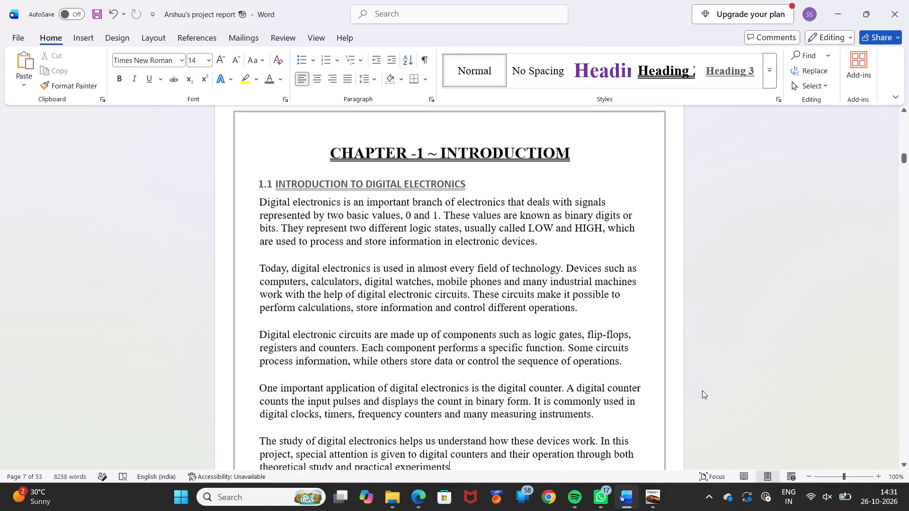
Read the opening of section 1.2 Importance of Digital Electronics through the Reliability and Accuracy reasons.
key("Down")
key("Down")
key("Down")
key("Down")
key("Down")
key("Down")
key("Down")
key("Down")
key("Down")
key("Down")
key("Down")
key("Down")
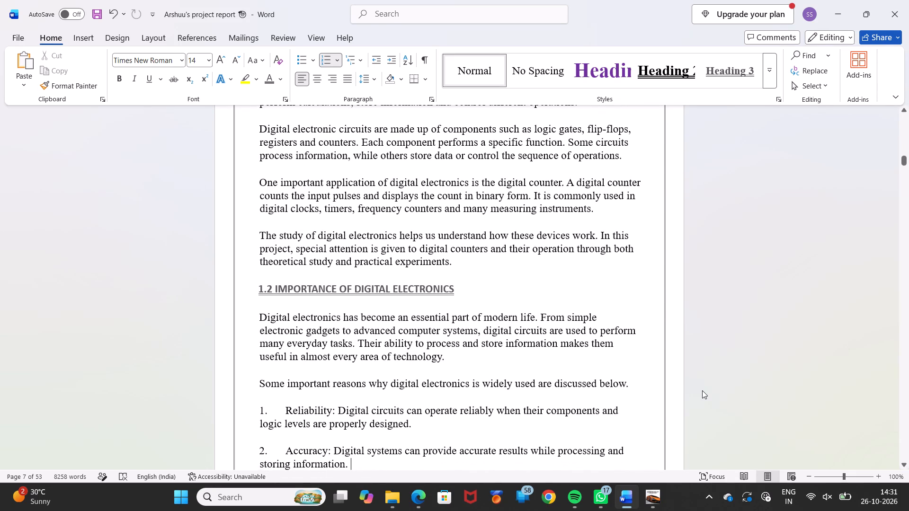
Review the remaining reasons in section 1.2, from Fast Operation to Wide Applications, and the introduction of section 1.3.
key("Down")
key("Down")
key("Down")
key("Down")
key("Down")
key("Down")
key("Down")
key("Down")
key("Down")
key("Down")
key("Down")
key("Down")
key("Down")
key("Down")
key("Down")
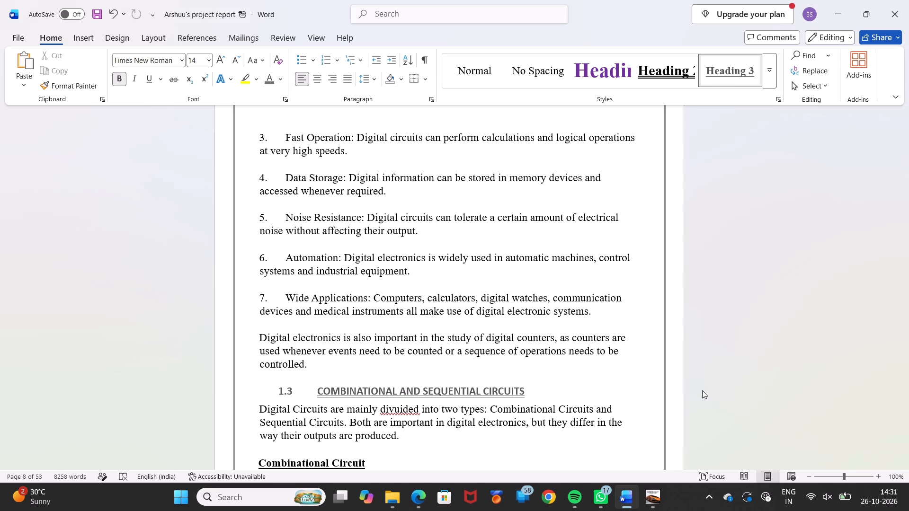
Examine the Combinational Circuit text and block diagram in section 1.3, continuing to the Advantages heading on page 9.
key("Down")
key("Down")
key("Down")
key("Down")
key("Down")
key("Down")
key("Down")
key("Down")
key("Down")
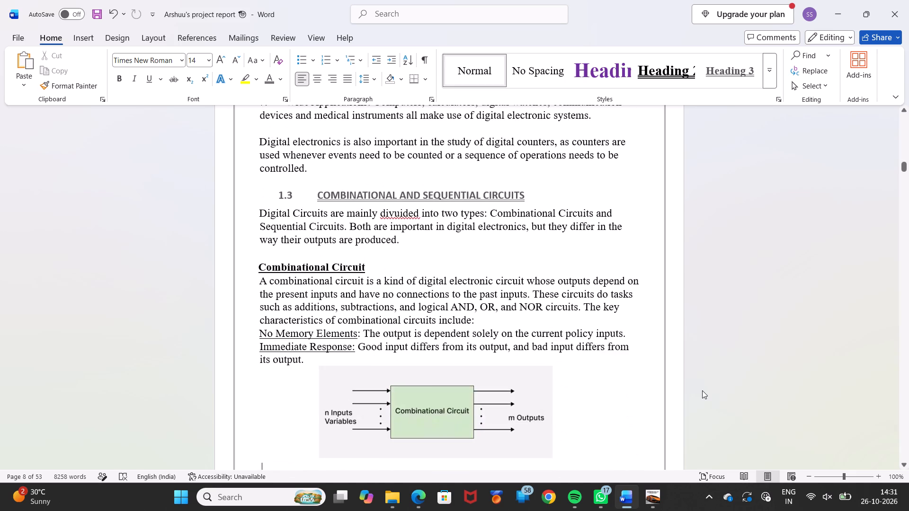
key("Down")
key("Down")
key("Down")
key("Down")
key("Down")
key("Down")
key("Down")
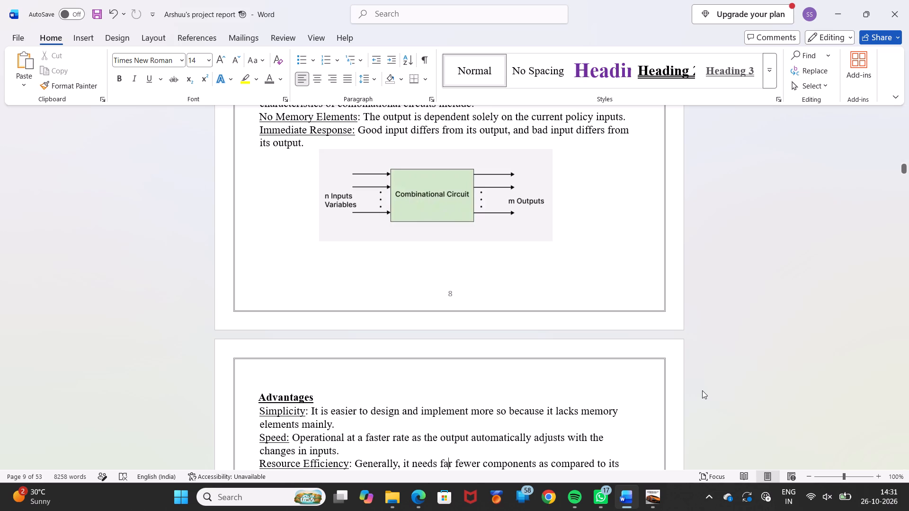
Review the Advantages of combinational circuits on page 9, covering Simplicity, Speed and Resource Efficiency.
key("Down")
key("Down")
key("Down")
key("Down")
key("Down")
key("Down")
key("Down")
key("Down")
key("Down")
key("Down")
key("Down")
key("Down")
key("Down")
key("Down")
key("Down")
key("Down")
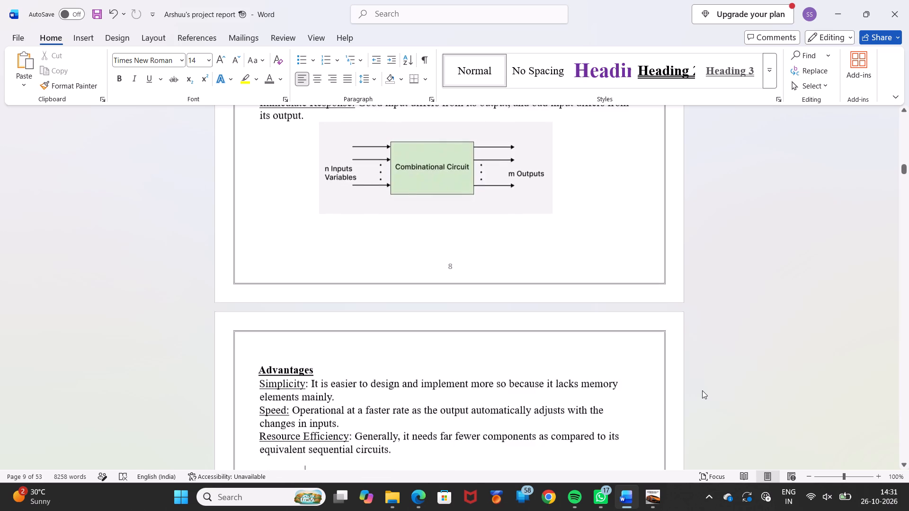
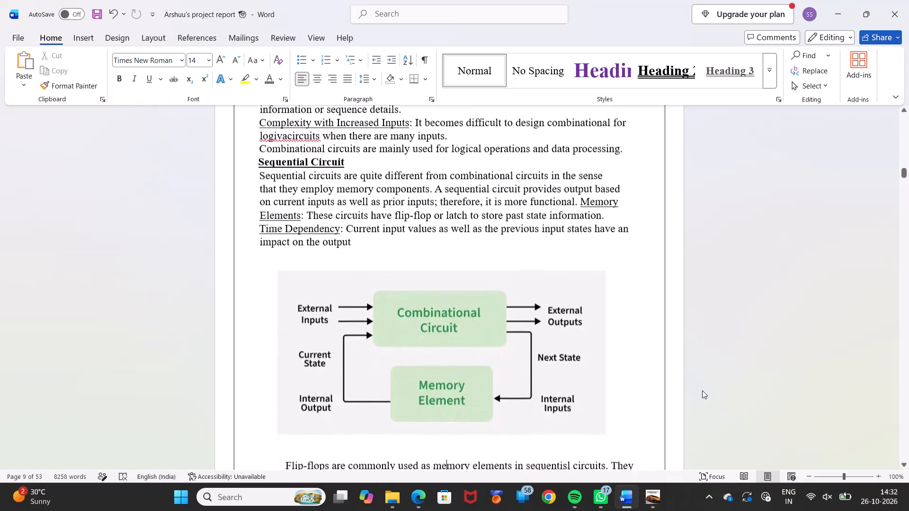
Read from the Sequential Circuit text and block diagram on page 9 to section 1.5 Role of Clock Pulses on page 10.
key("Down")
key("Down")
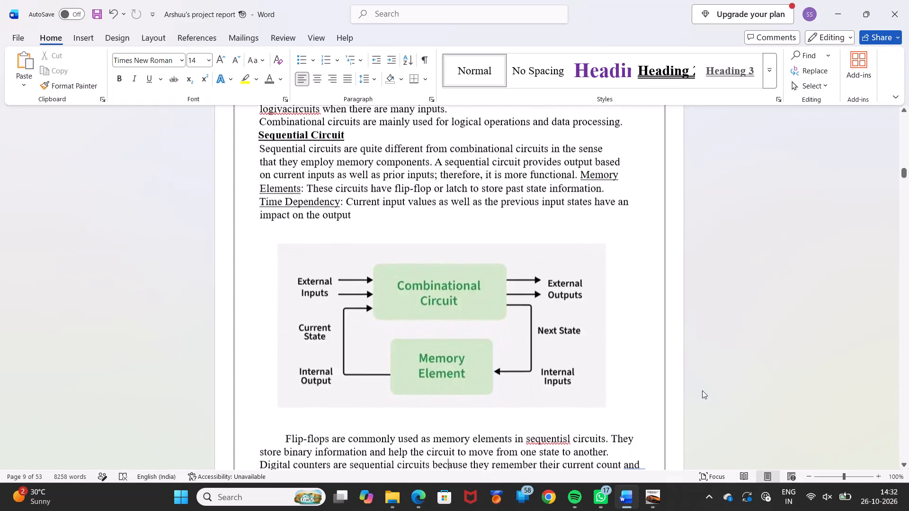
key("Down")
key("Down")
key("Down")
key("Down")
key("Down")
key("Down")
key("Down")
key("Down")
key("Down")
key("Down")
key("Down")
key("Down")
key("Down")
key("Down")
key("Down")
key("Down")
key("Down")
key("Down")
key("Down")
key("Down")
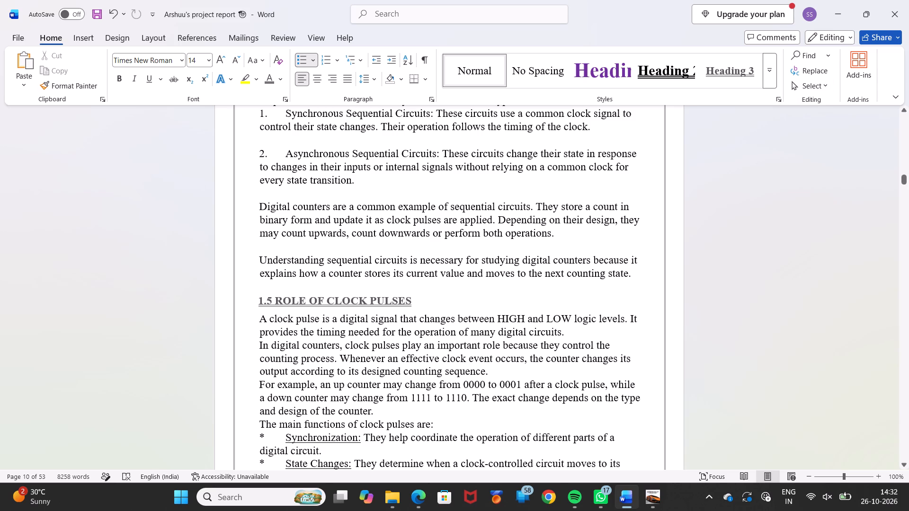
Check the closing pages of the report, from page 44 to the end, and return to the title page.
left_click_drag(903, 184, 908, 403)
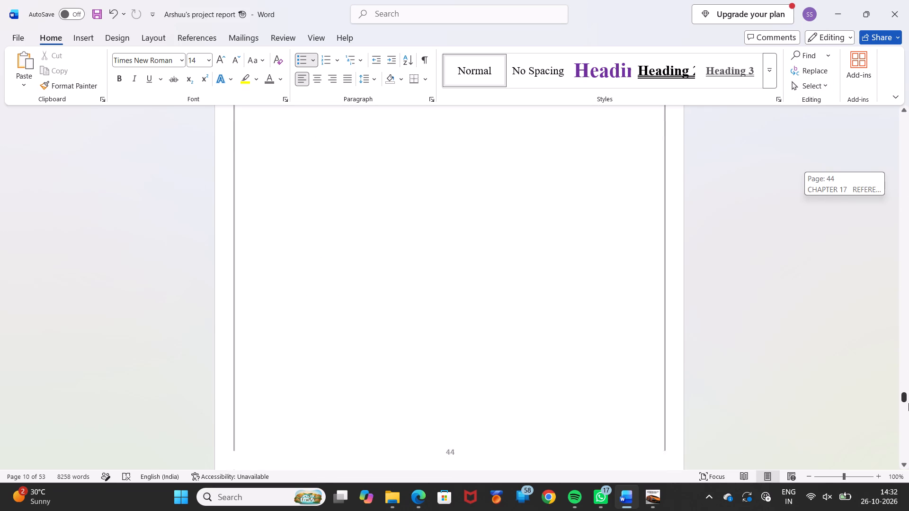
left_click_drag(908, 403, 908, 457)
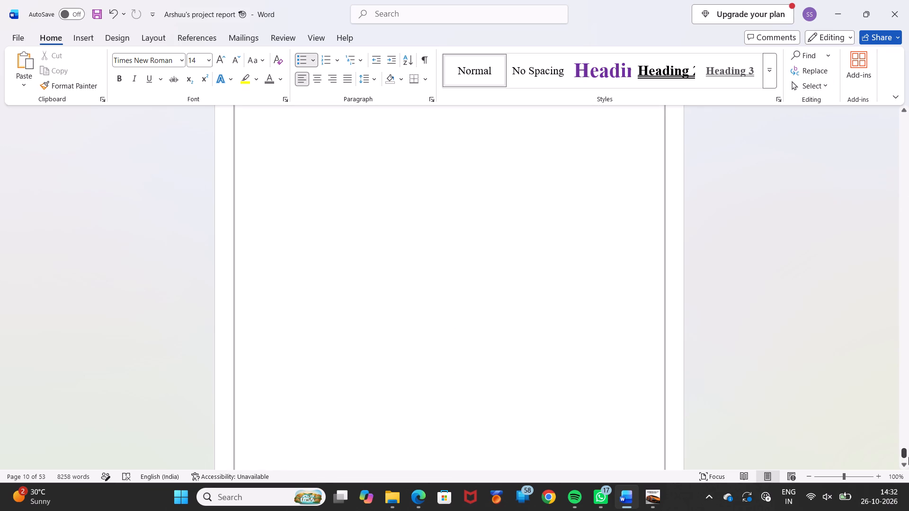
scroll(578, 241, "up", 9)
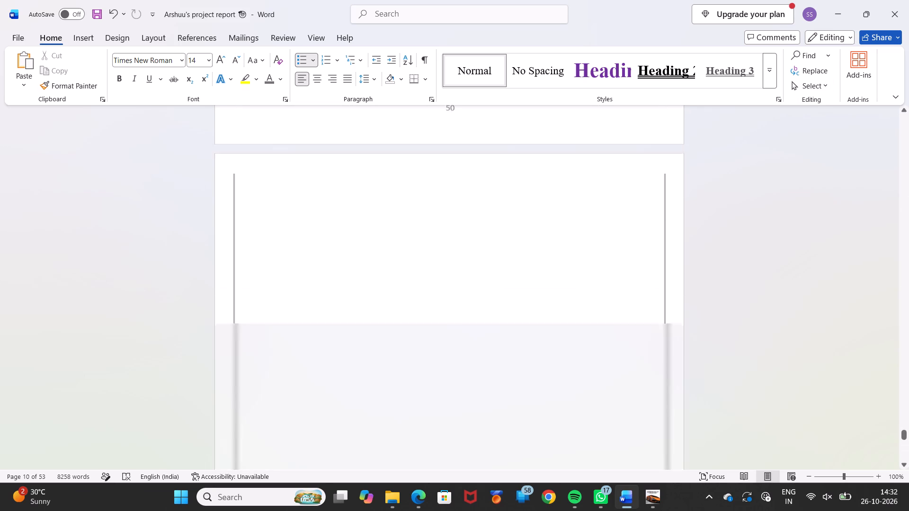
scroll(578, 241, "up", 20)
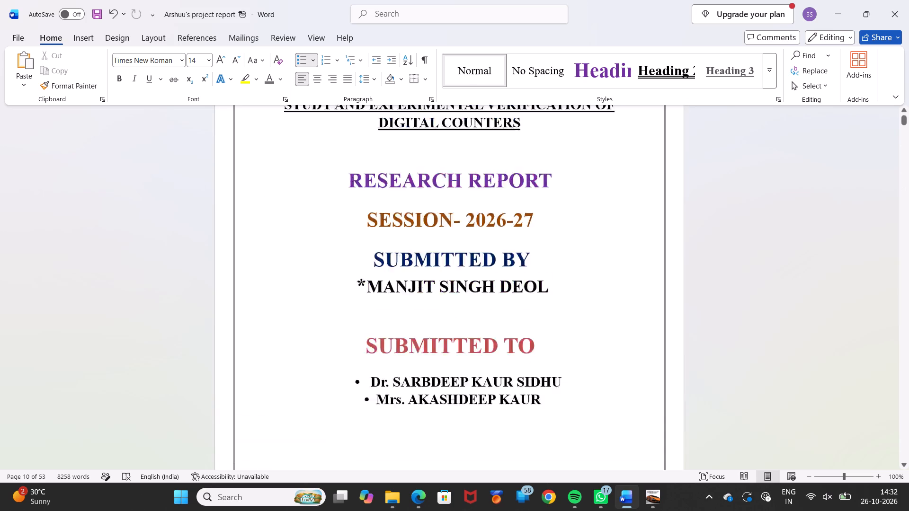
Examine the title page, from the college and department heading to the Submitted By and Submitted To sections.
scroll(578, 241, "up", 2)
scroll(578, 241, "up", 20)
scroll(578, 241, "up", 18)
scroll(578, 241, "down", 2)
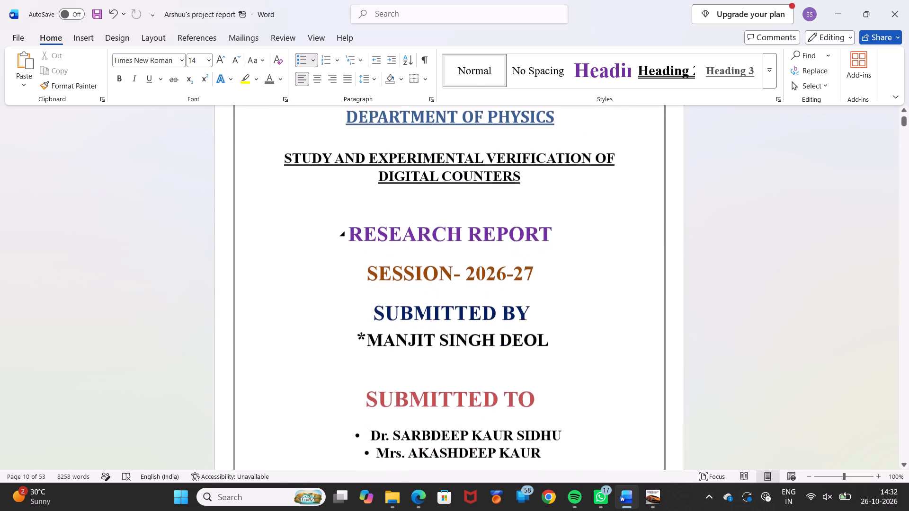
scroll(578, 241, "down", 2)
scroll(578, 241, "up", 1)
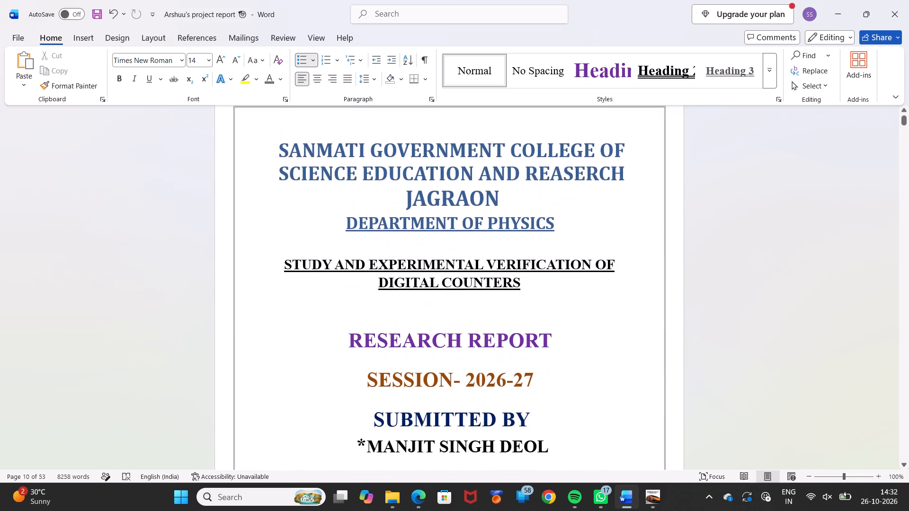
scroll(578, 241, "up", 4)
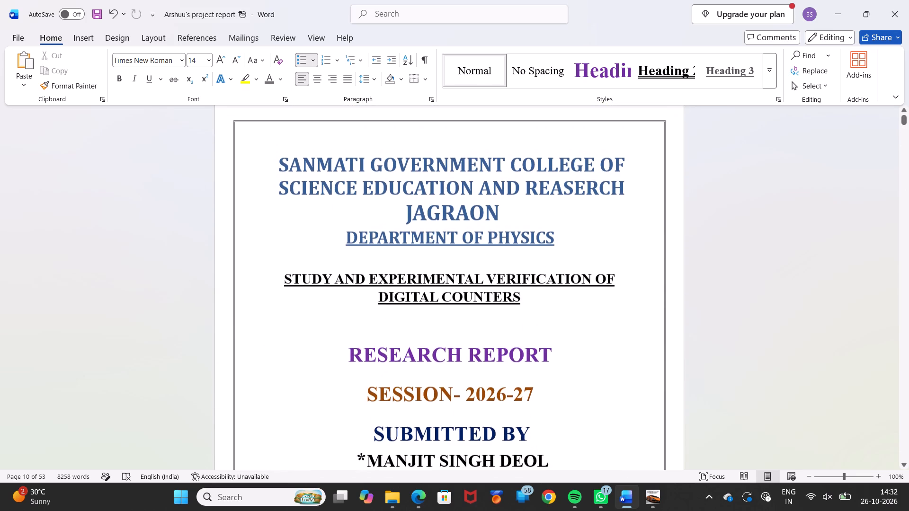
scroll(578, 241, "up", 3)
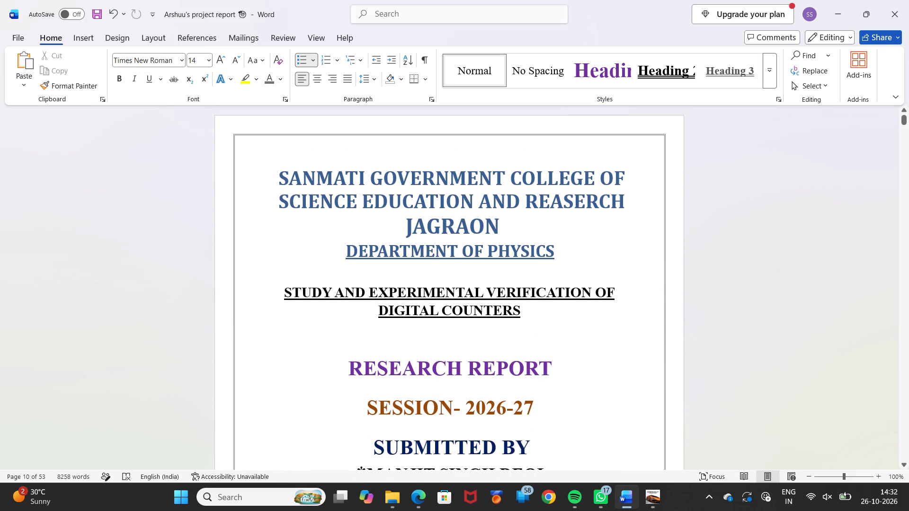
scroll(578, 241, "down", 2)
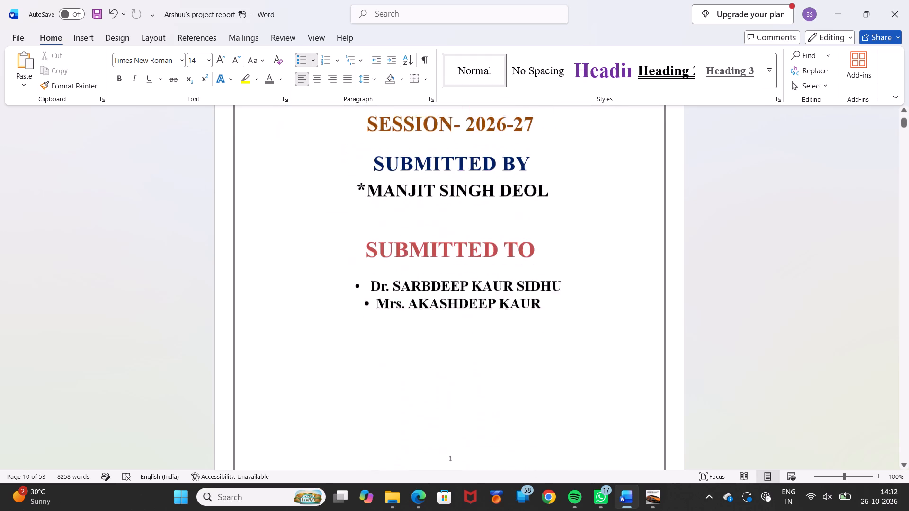
scroll(578, 241, "down", 1)
scroll(578, 241, "up", 5)
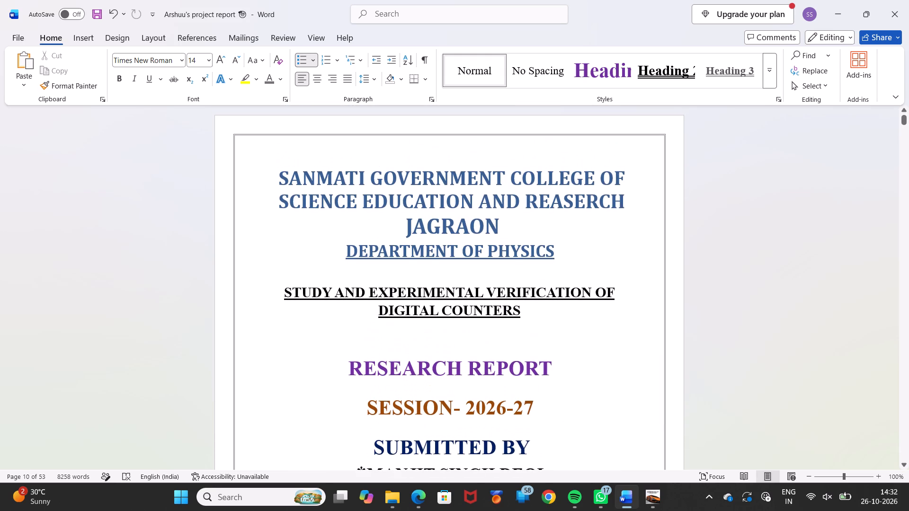
scroll(578, 241, "up", 1)
Look over the contents table as far as the Up Counter, Down Counter and Up/Down Counter chapters on page 5.
scroll(542, 274, "down", 3)
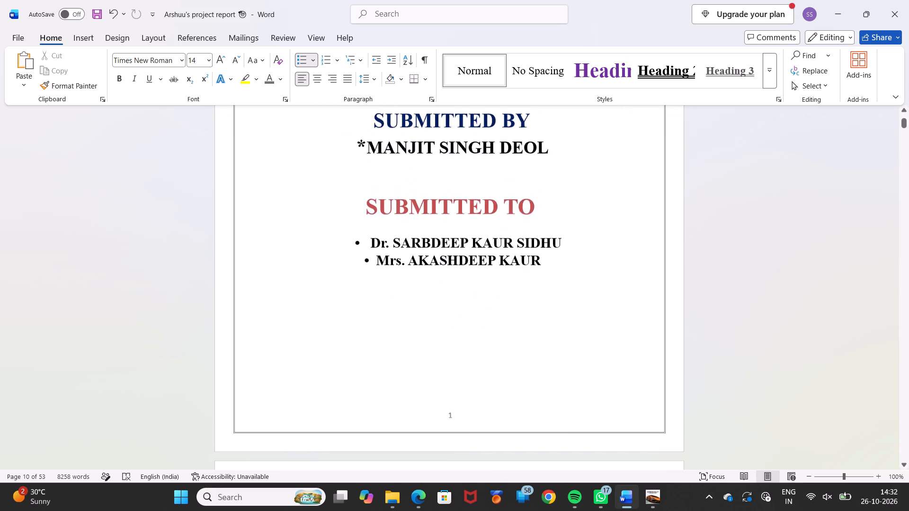
scroll(542, 274, "down", 5)
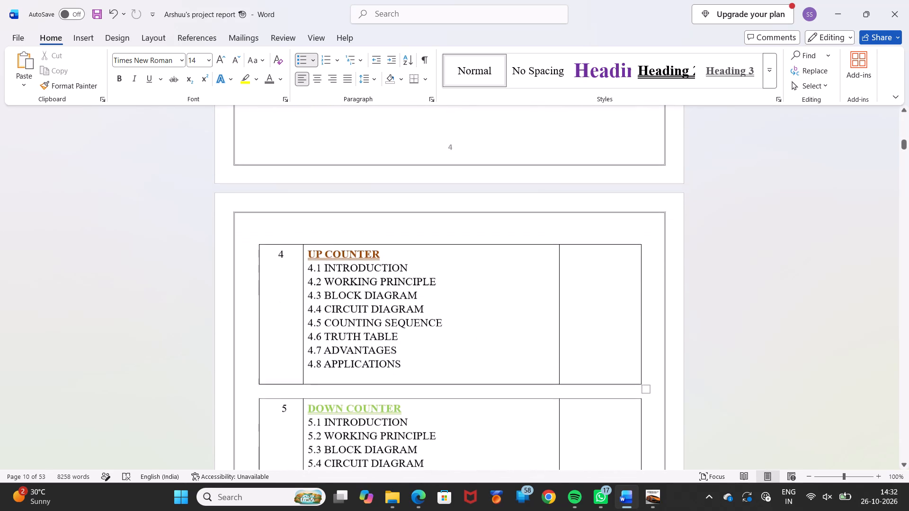
scroll(542, 274, "down", 1)
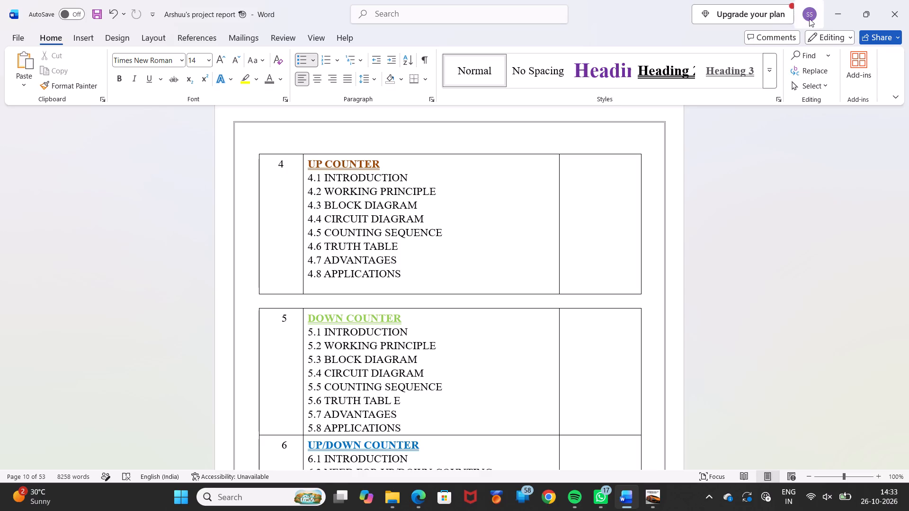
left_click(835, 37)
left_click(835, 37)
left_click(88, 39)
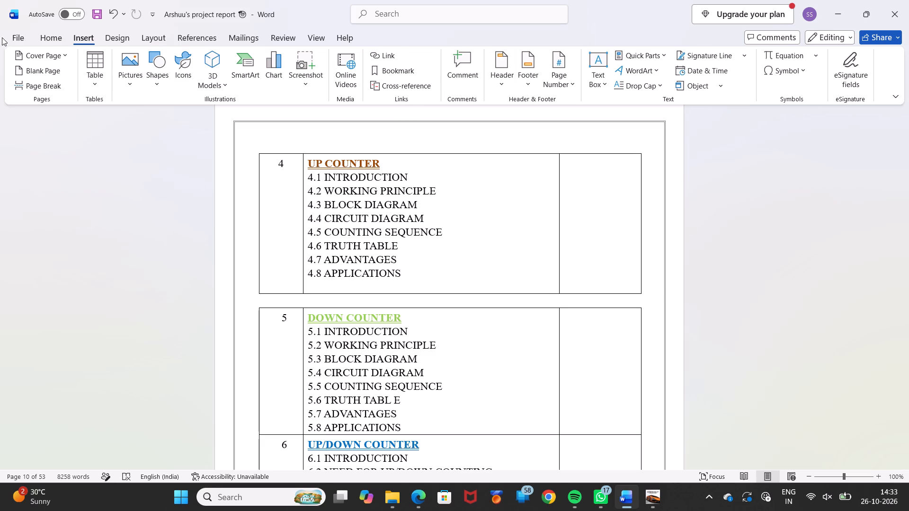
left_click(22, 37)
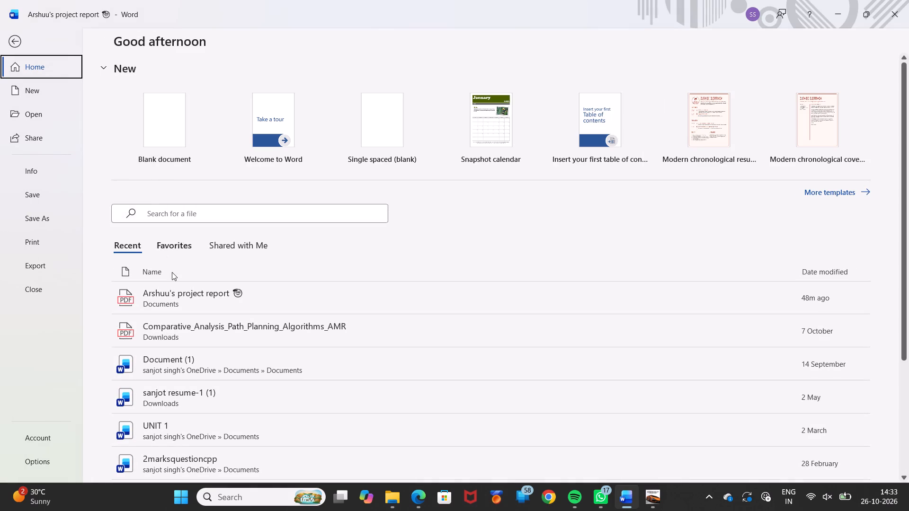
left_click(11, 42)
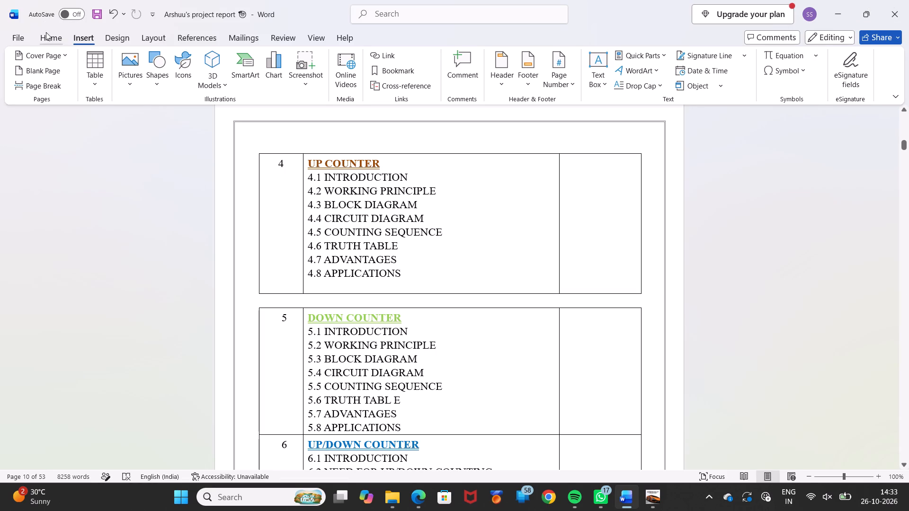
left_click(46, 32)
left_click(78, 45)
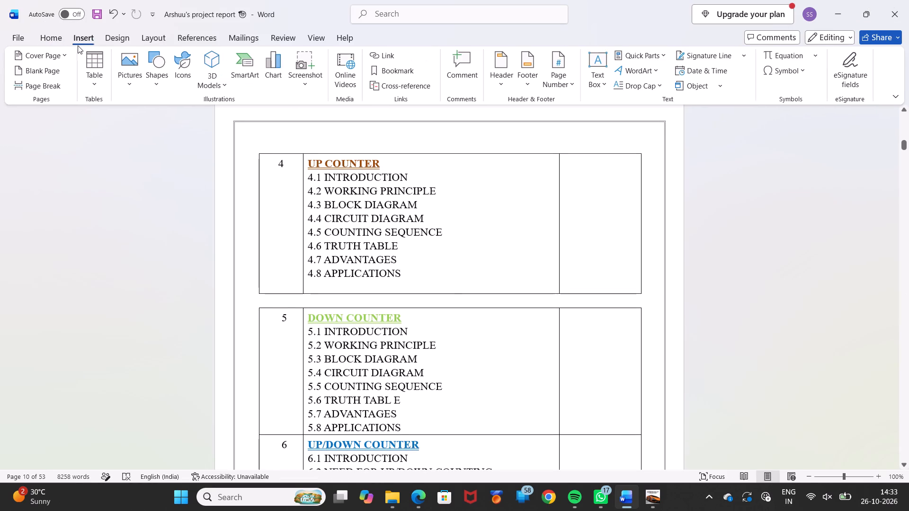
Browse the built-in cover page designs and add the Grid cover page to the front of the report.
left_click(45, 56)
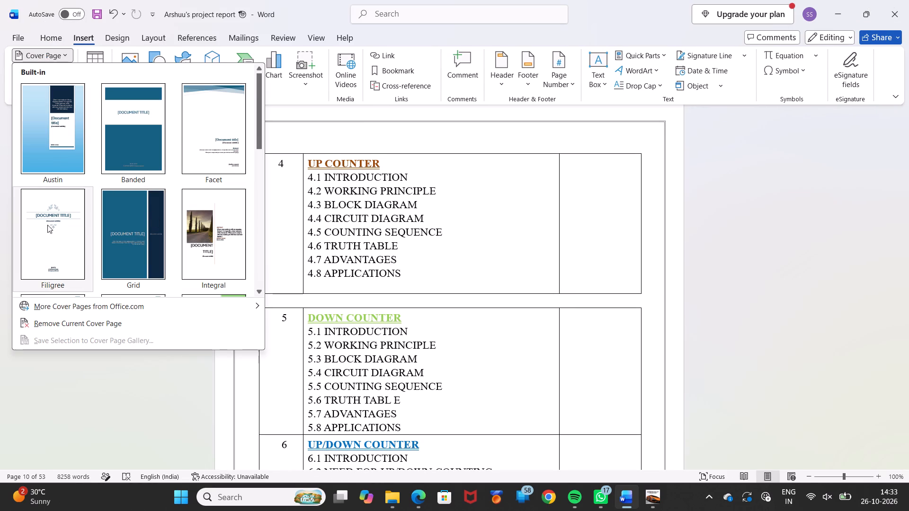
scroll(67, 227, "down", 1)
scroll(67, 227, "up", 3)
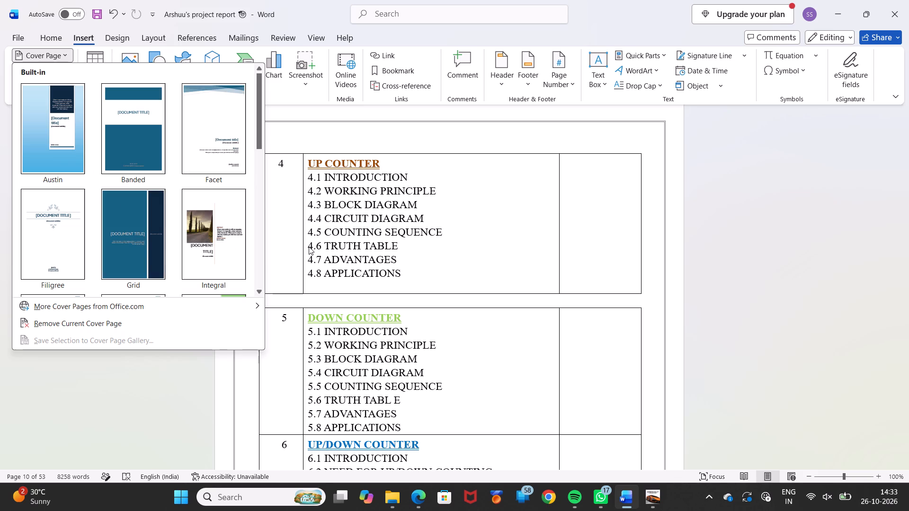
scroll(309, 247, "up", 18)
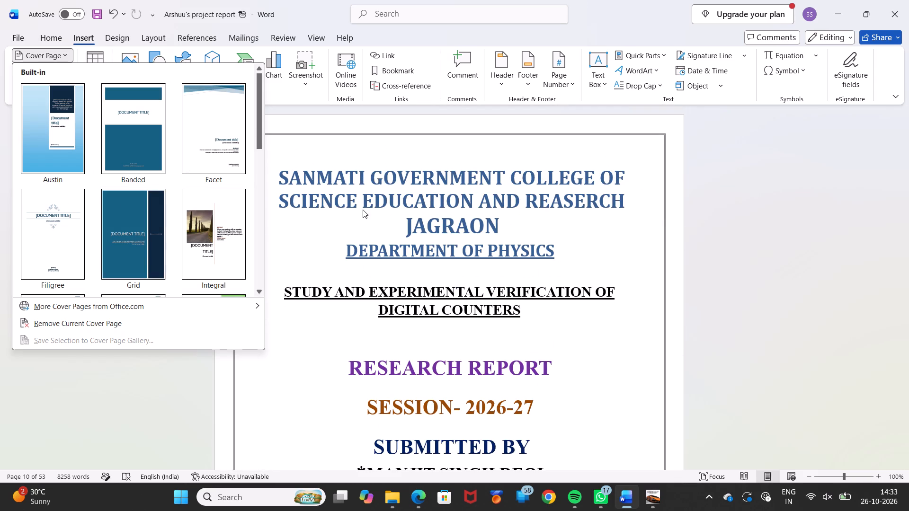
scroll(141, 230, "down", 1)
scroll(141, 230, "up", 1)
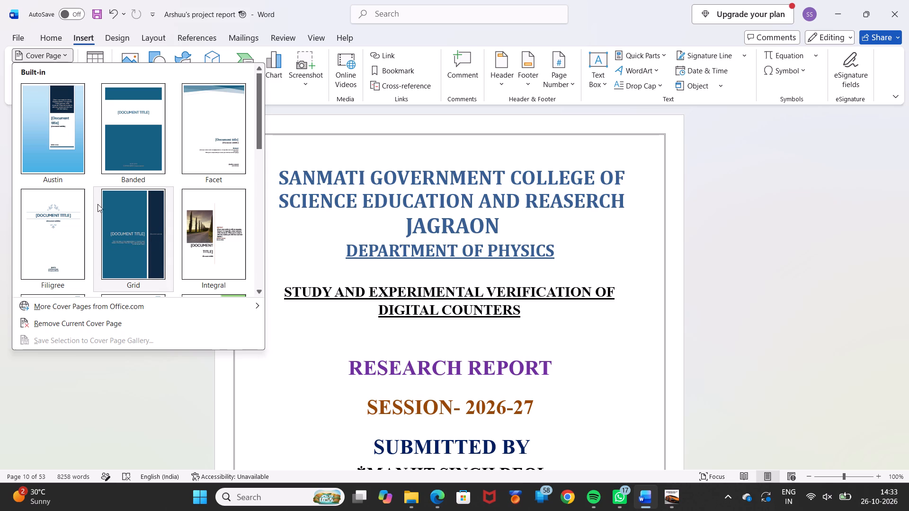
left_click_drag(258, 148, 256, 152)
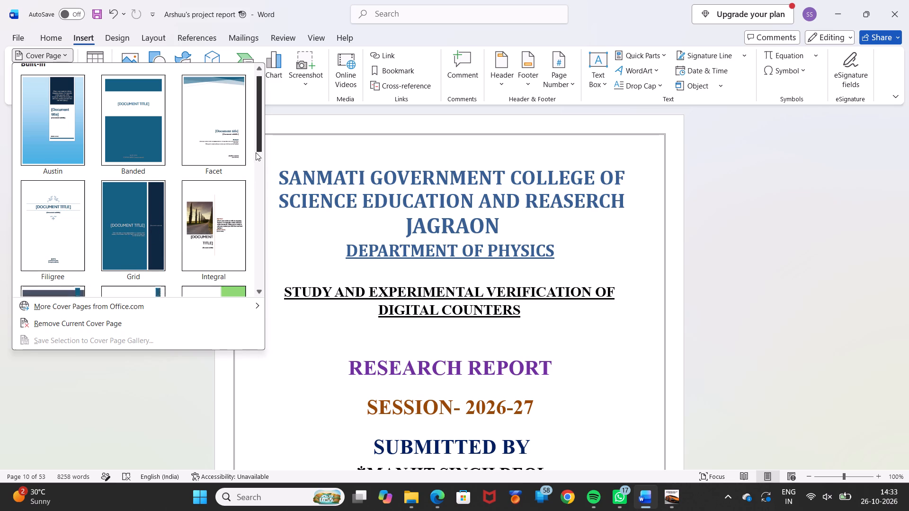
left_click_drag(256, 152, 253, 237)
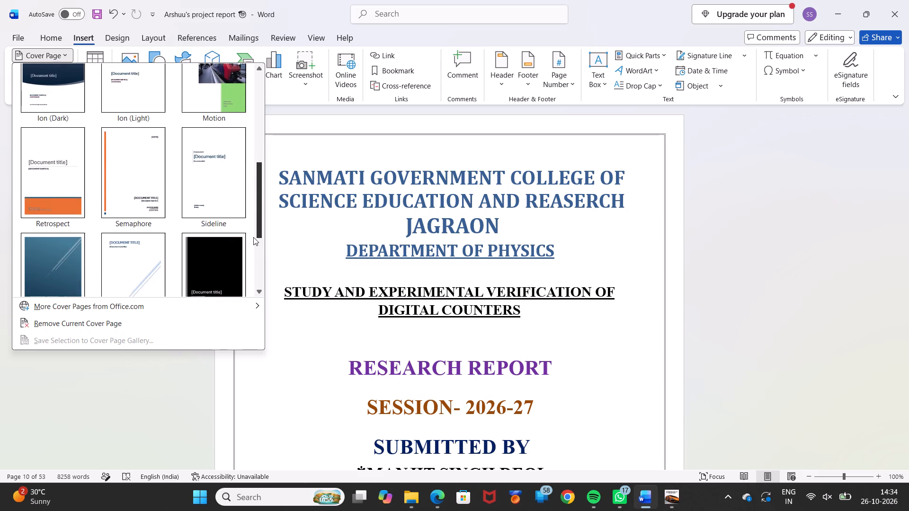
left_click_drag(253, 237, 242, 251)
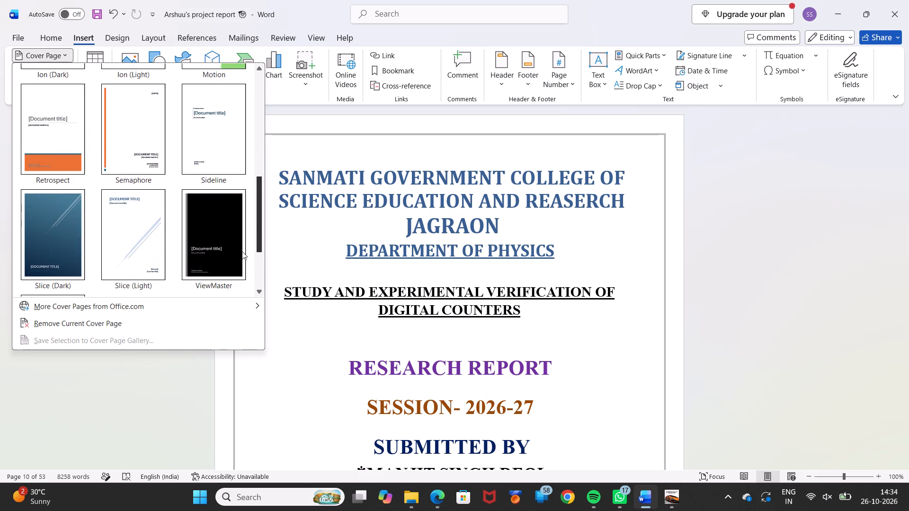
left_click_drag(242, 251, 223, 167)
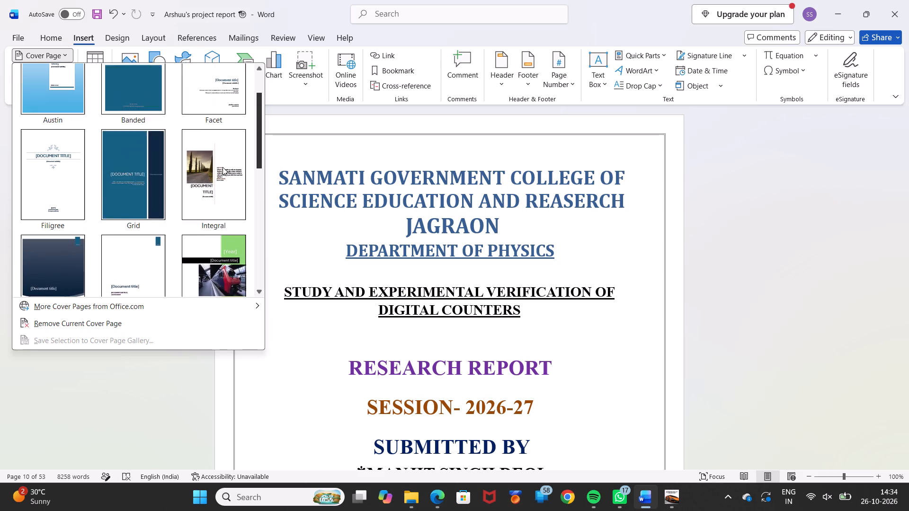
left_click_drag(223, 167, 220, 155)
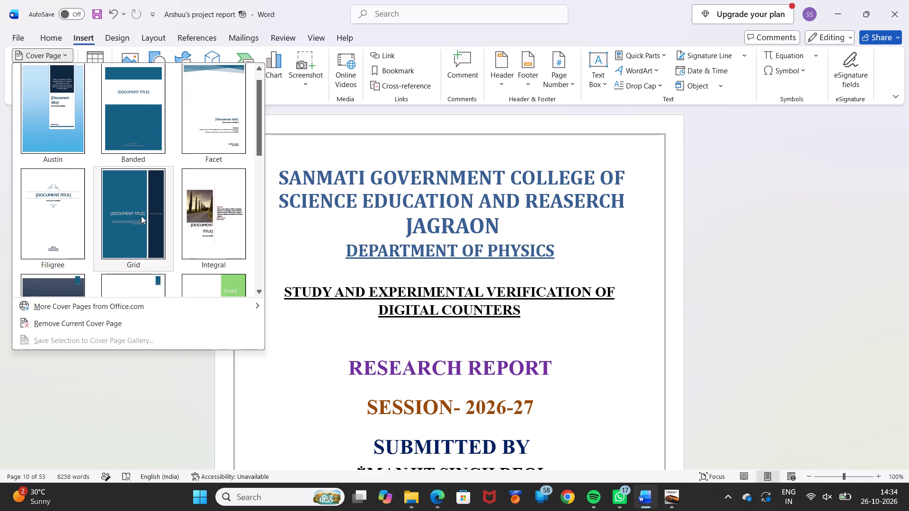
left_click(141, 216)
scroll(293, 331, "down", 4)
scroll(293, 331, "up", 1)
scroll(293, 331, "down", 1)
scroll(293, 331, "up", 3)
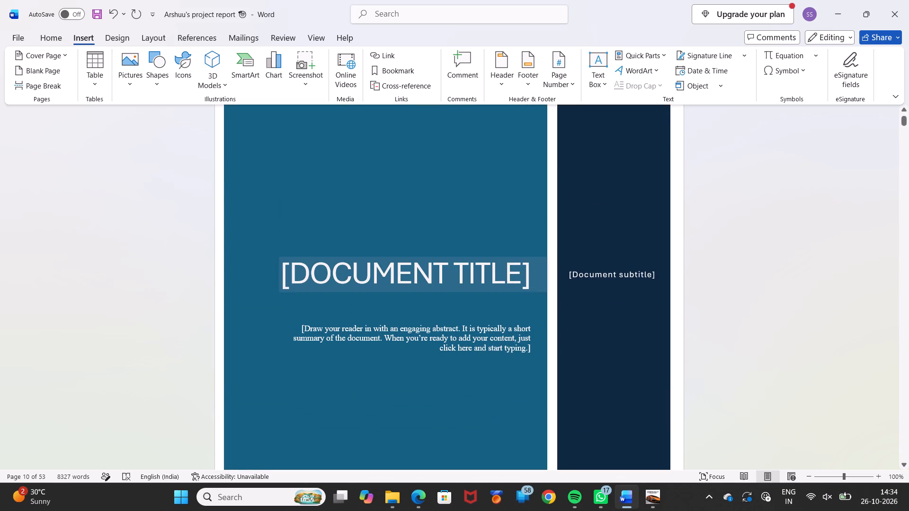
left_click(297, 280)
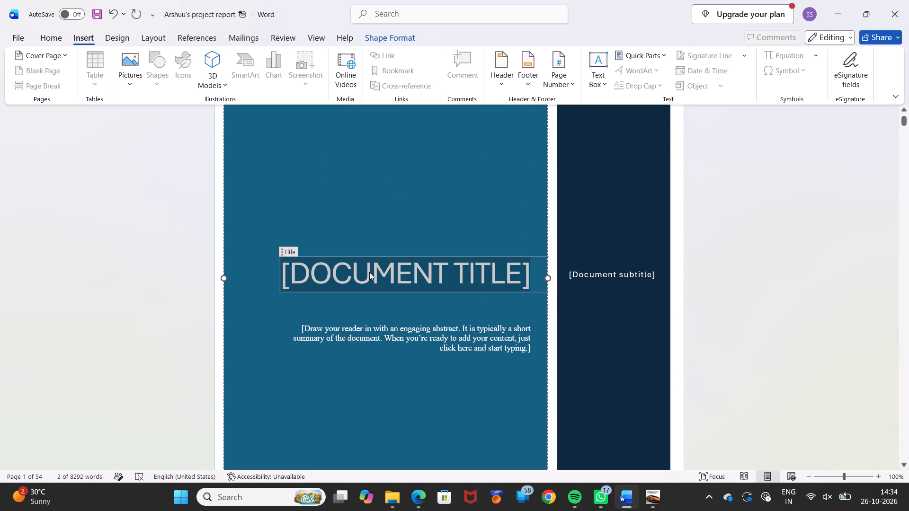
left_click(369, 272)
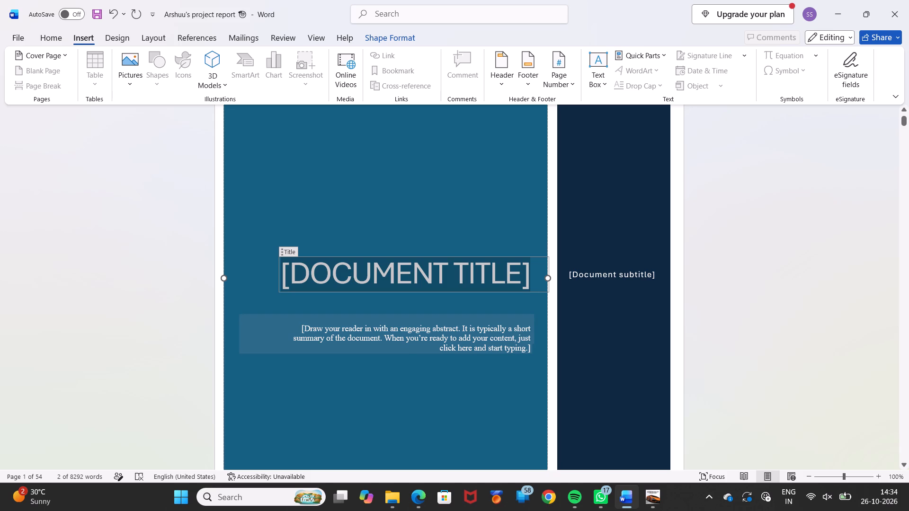
Replace the report's cover page with the built-in Banded design.
left_click(40, 50)
left_click(119, 140)
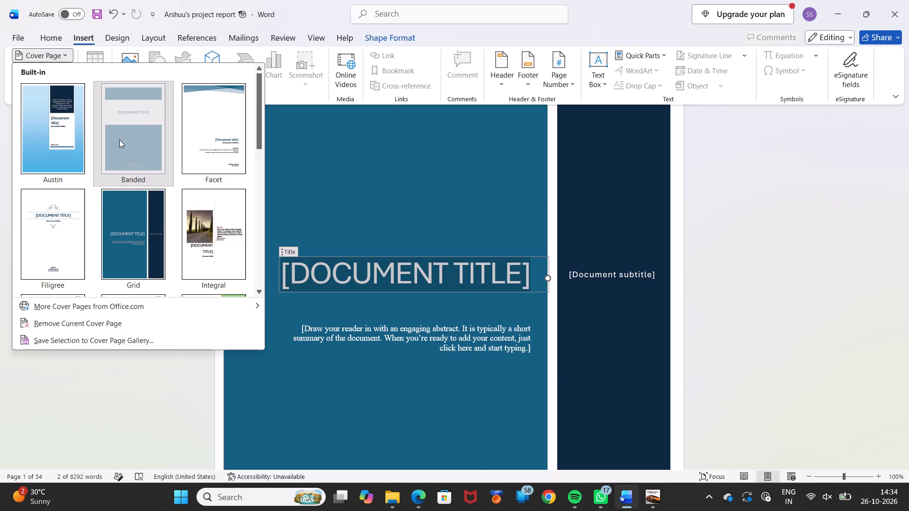
scroll(283, 177, "down", 3)
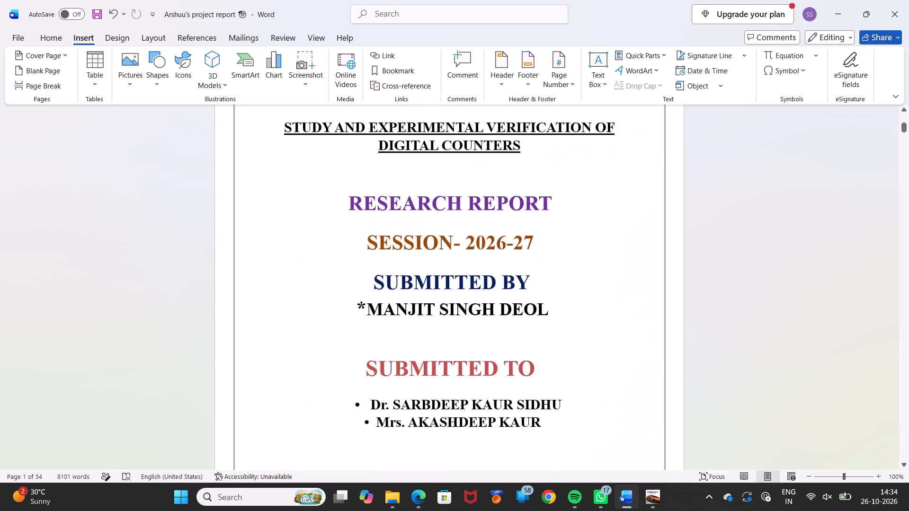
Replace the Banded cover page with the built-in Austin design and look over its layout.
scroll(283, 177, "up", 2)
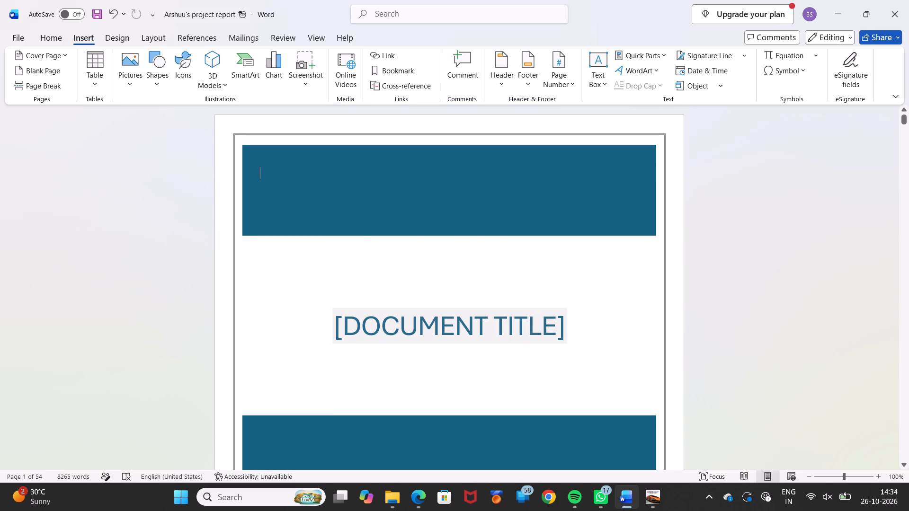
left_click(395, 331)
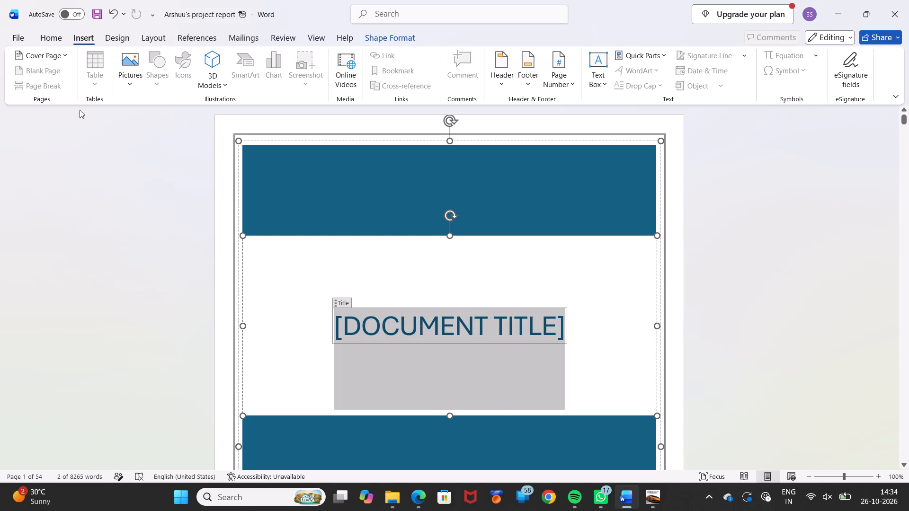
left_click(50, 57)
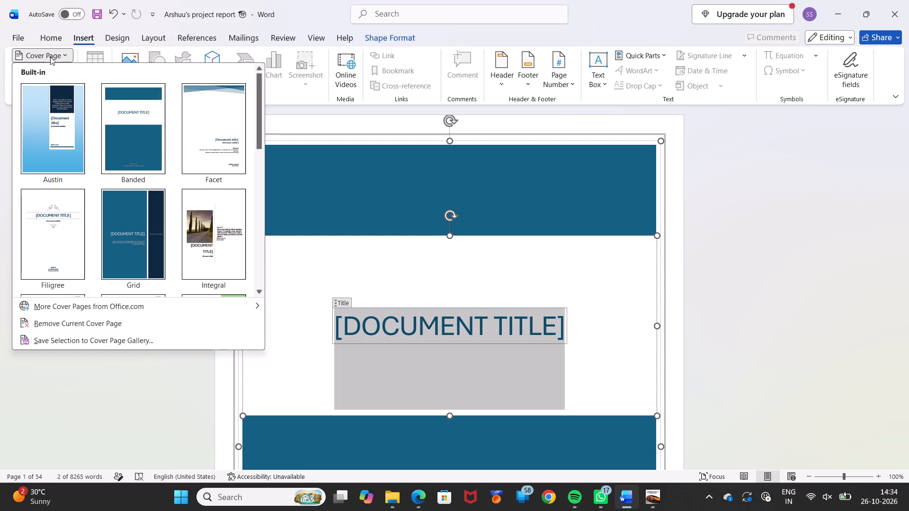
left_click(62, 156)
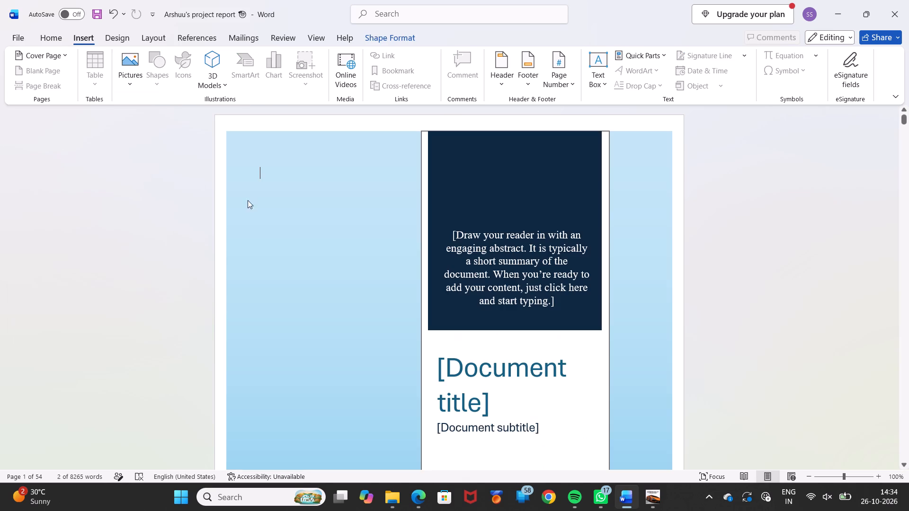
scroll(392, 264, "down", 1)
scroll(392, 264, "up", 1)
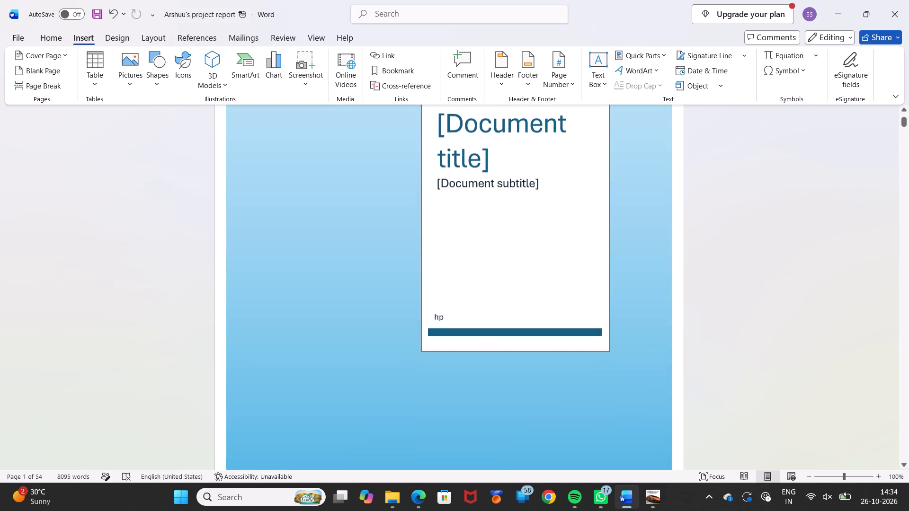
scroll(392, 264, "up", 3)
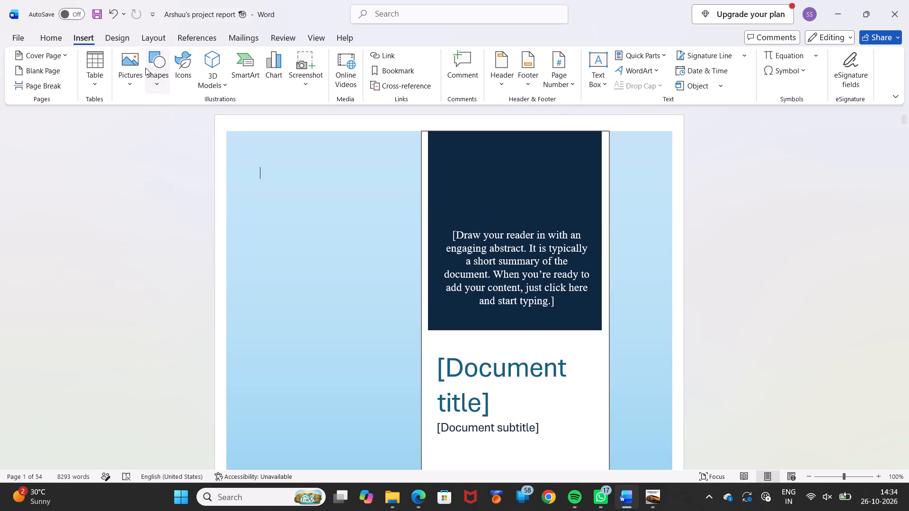
Replace the report's cover page with the built-in Filigree design.
left_click(50, 62)
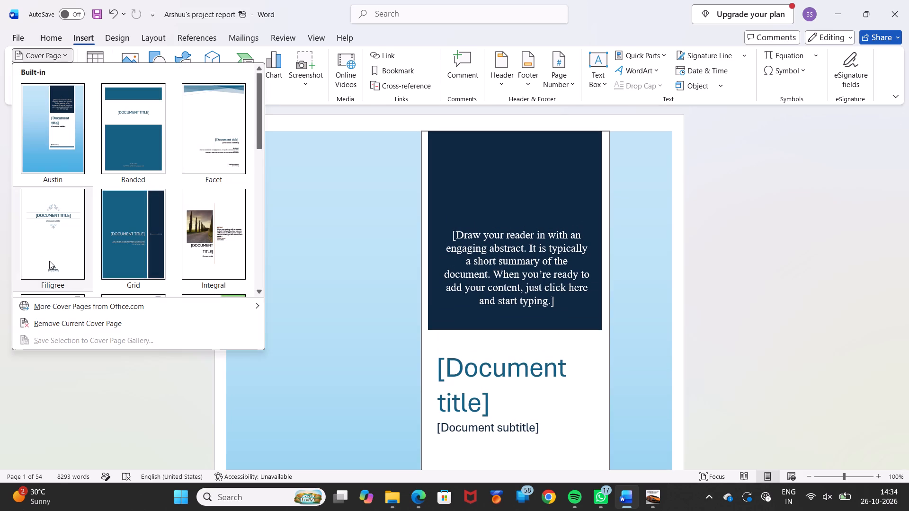
left_click(49, 261)
Examine the Filigree cover page, including its title, subtitle, date, company name and company address placeholders, and how it leads into the title page.
scroll(362, 304, "down", 1)
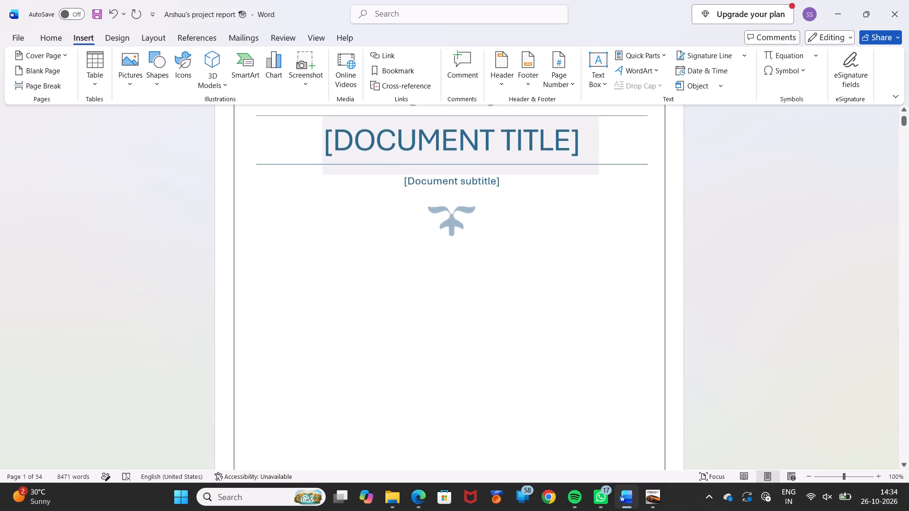
scroll(362, 304, "down", 3)
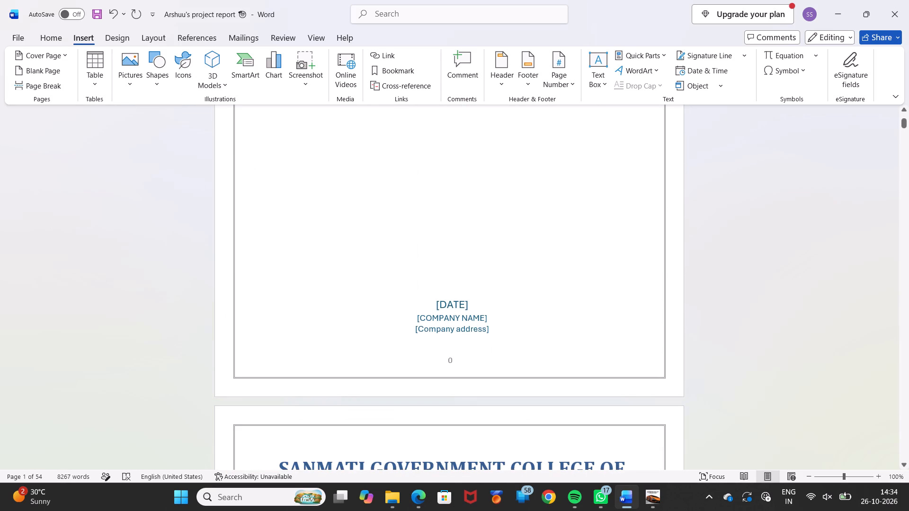
left_click(486, 324)
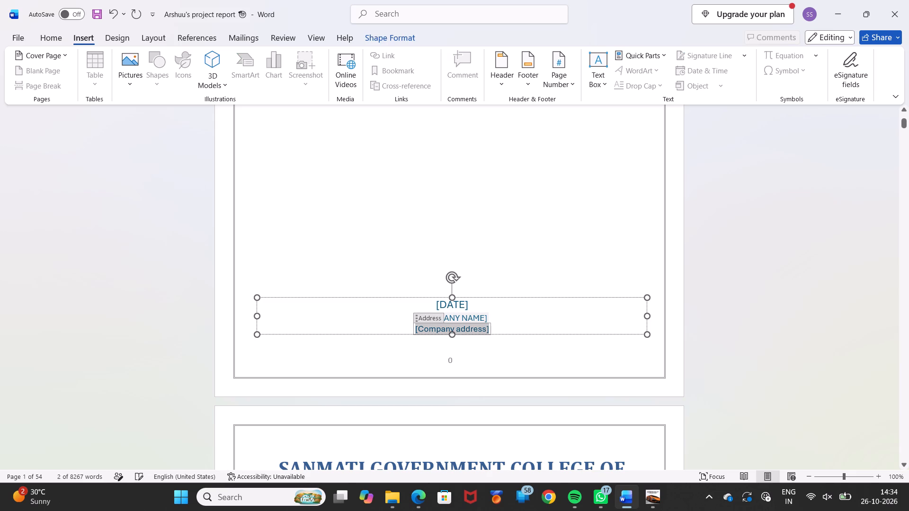
left_click(476, 314)
left_click(456, 301)
scroll(403, 212, "up", 1)
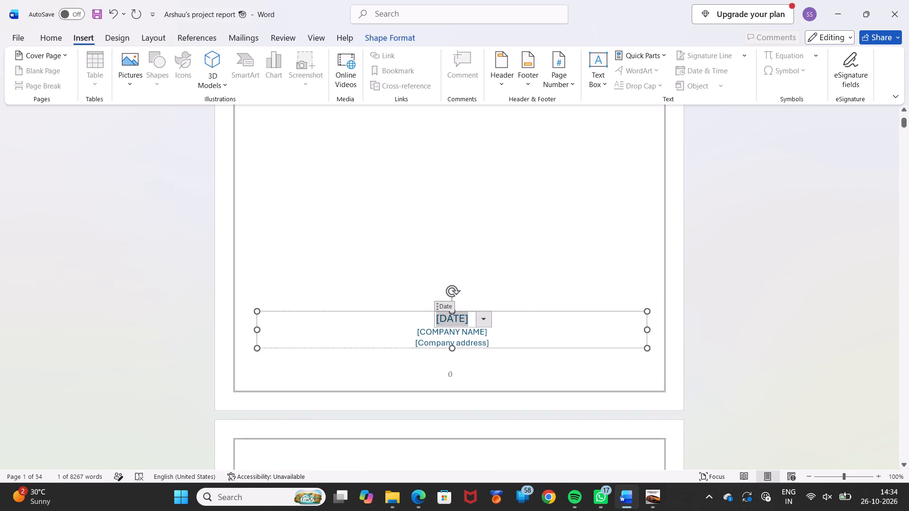
scroll(403, 212, "up", 2)
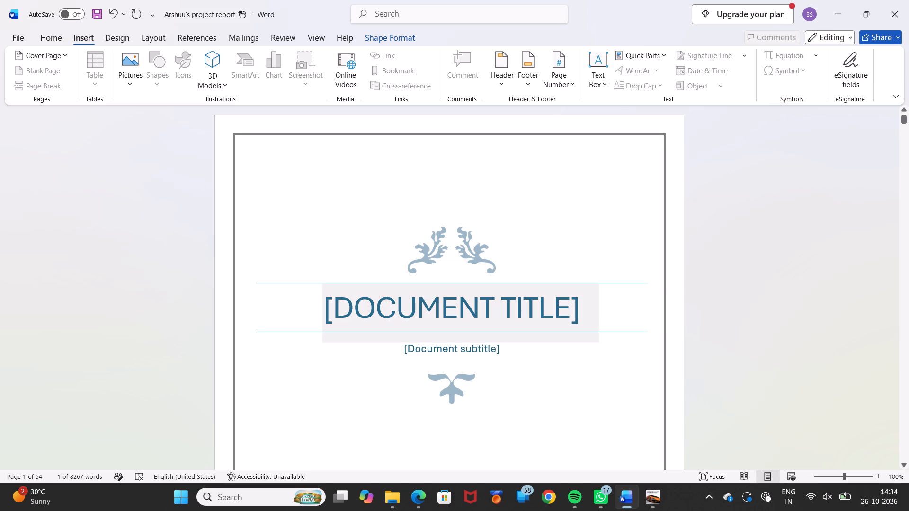
scroll(488, 370, "down", 2)
scroll(488, 370, "up", 3)
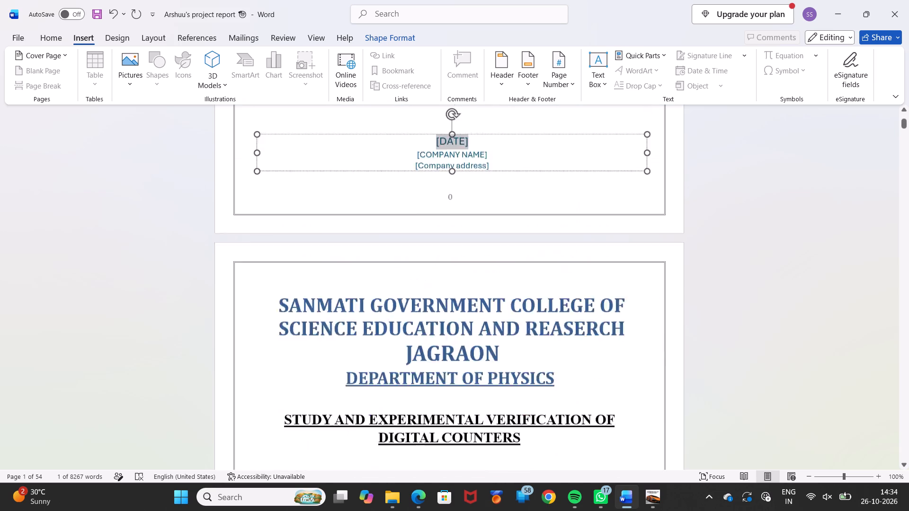
scroll(488, 370, "up", 8)
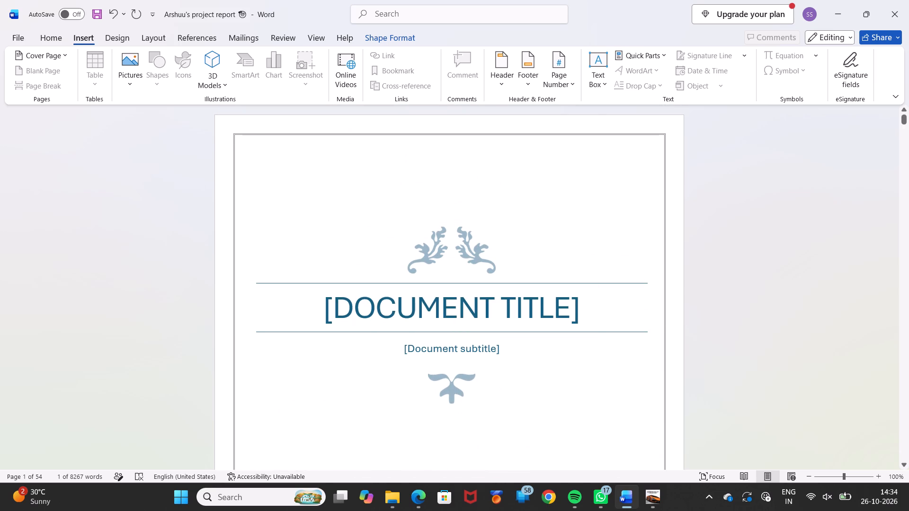
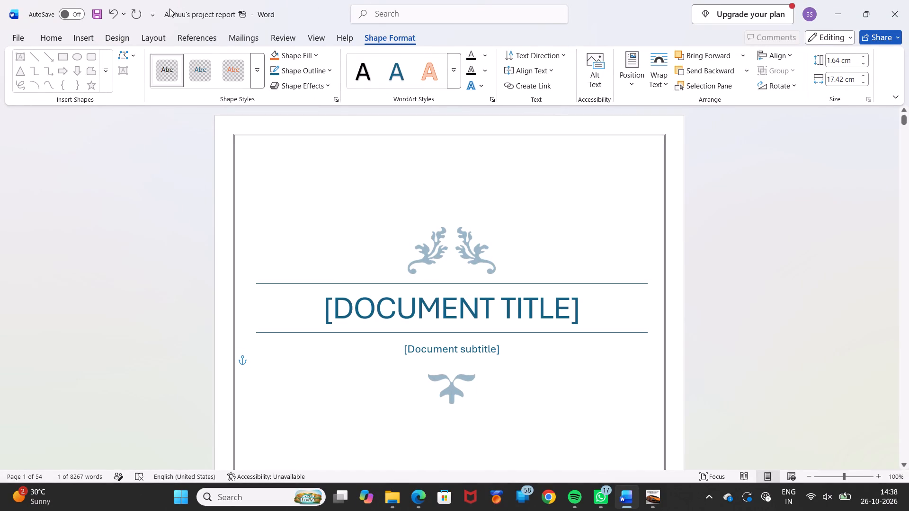
Examine the title page behind the Filigree cover, including its college and department heading, project title, session and submission lines.
left_click(45, 39)
scroll(284, 264, "down", 2)
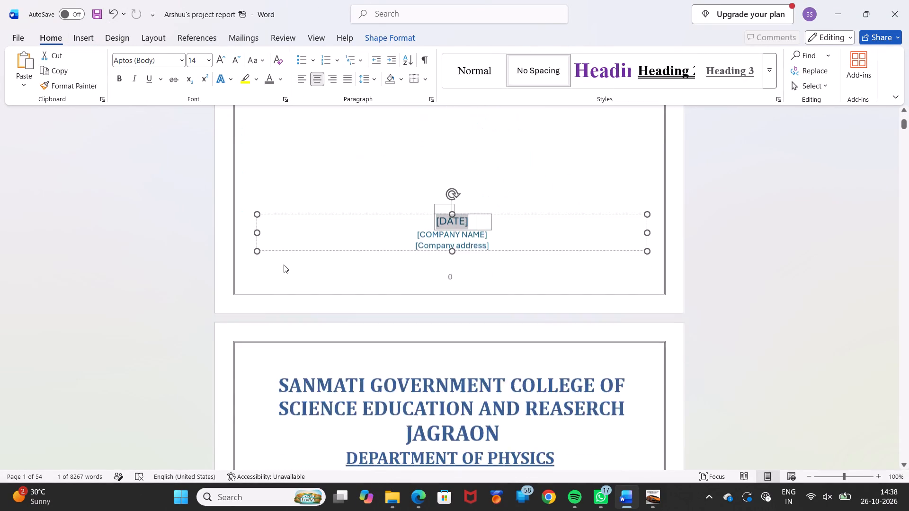
scroll(284, 264, "down", 3)
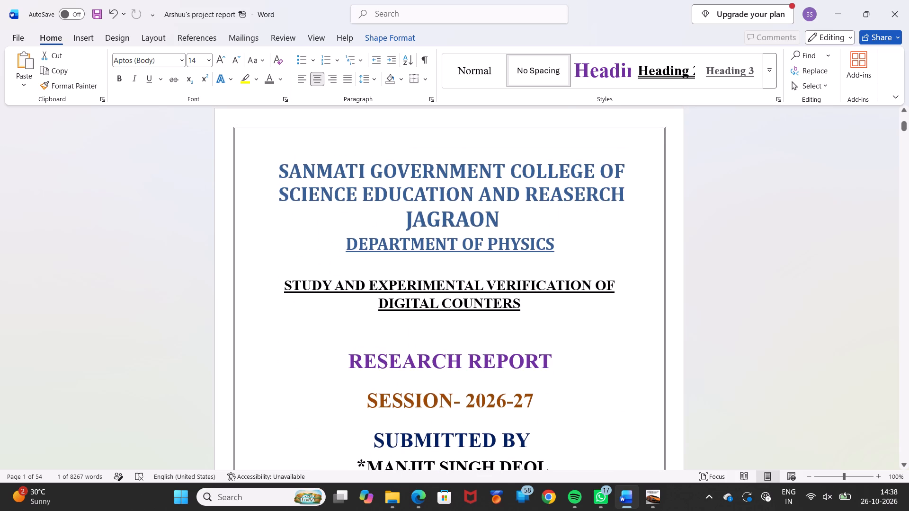
scroll(284, 264, "down", 1)
scroll(284, 264, "up", 1)
scroll(284, 264, "down", 1)
scroll(284, 264, "up", 1)
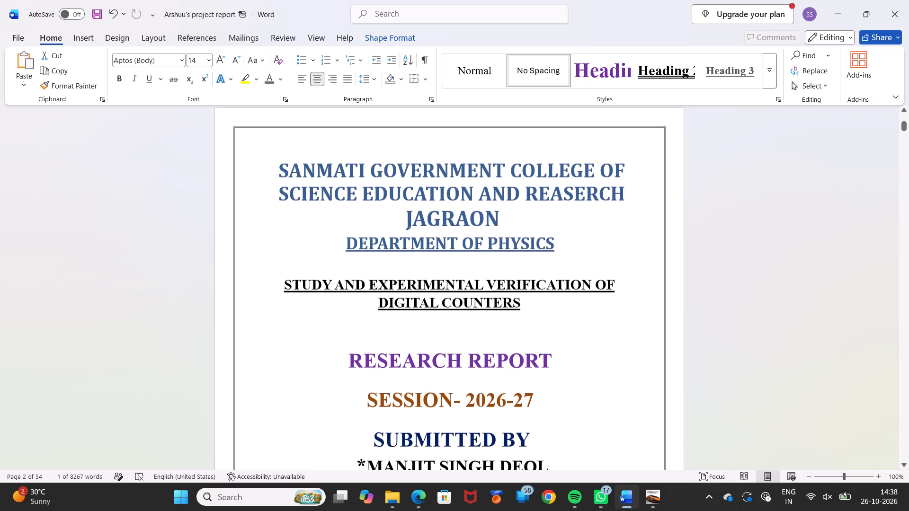
scroll(284, 264, "up", 3)
scroll(291, 219, "down", 1)
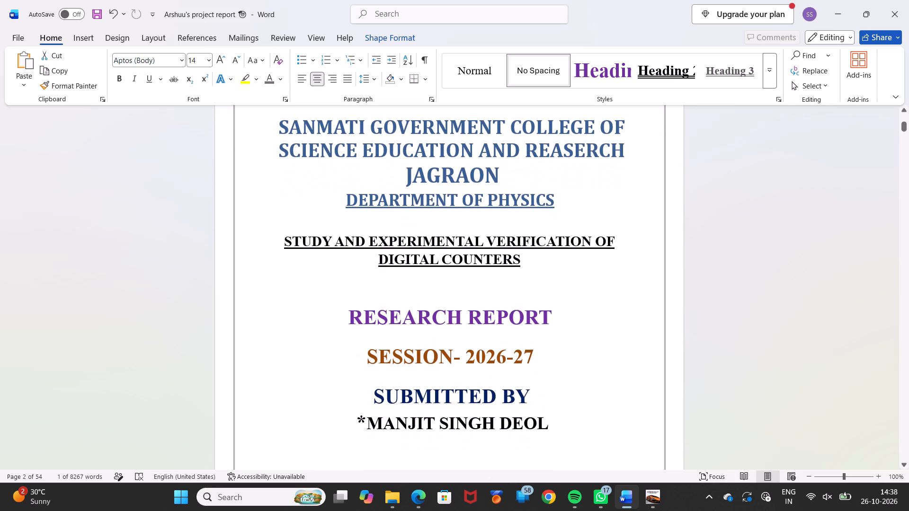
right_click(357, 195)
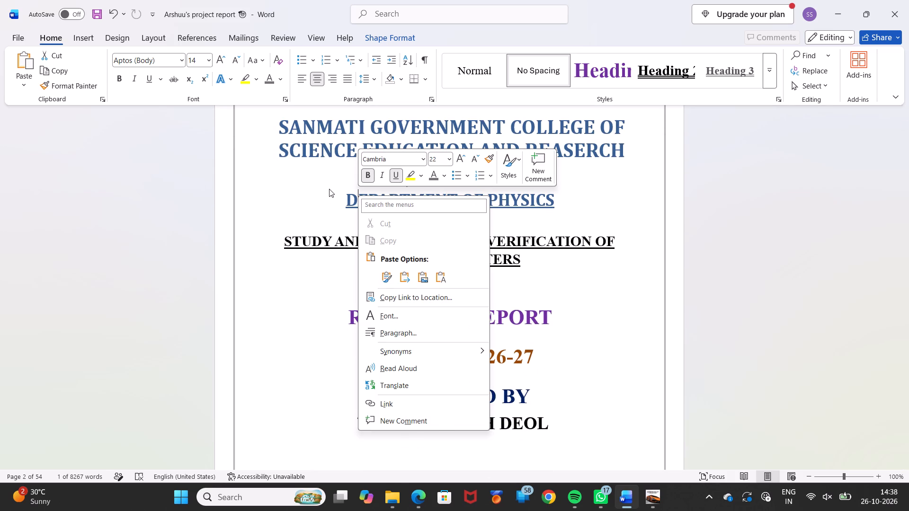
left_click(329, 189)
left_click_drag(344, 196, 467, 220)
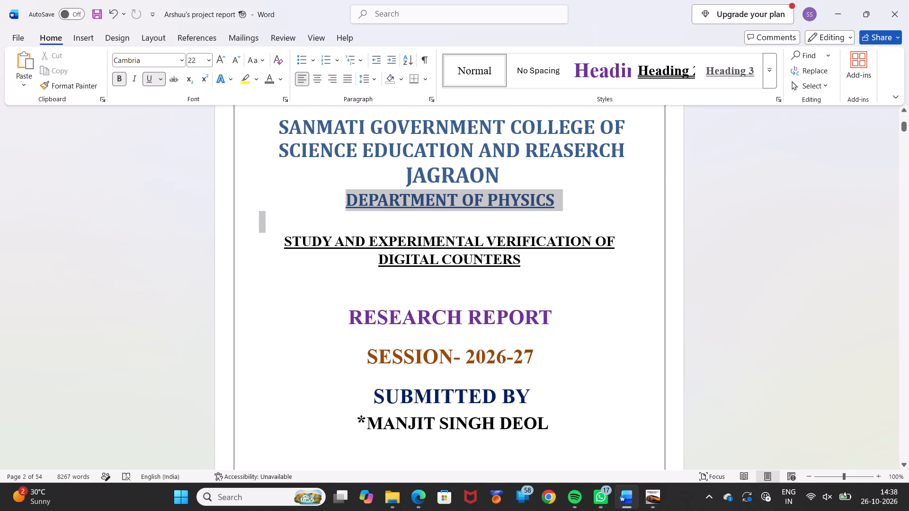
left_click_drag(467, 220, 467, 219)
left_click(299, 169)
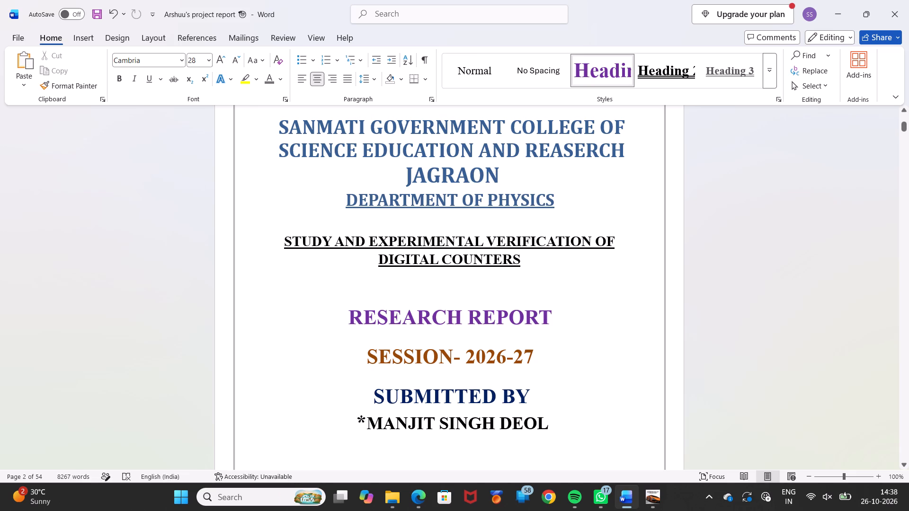
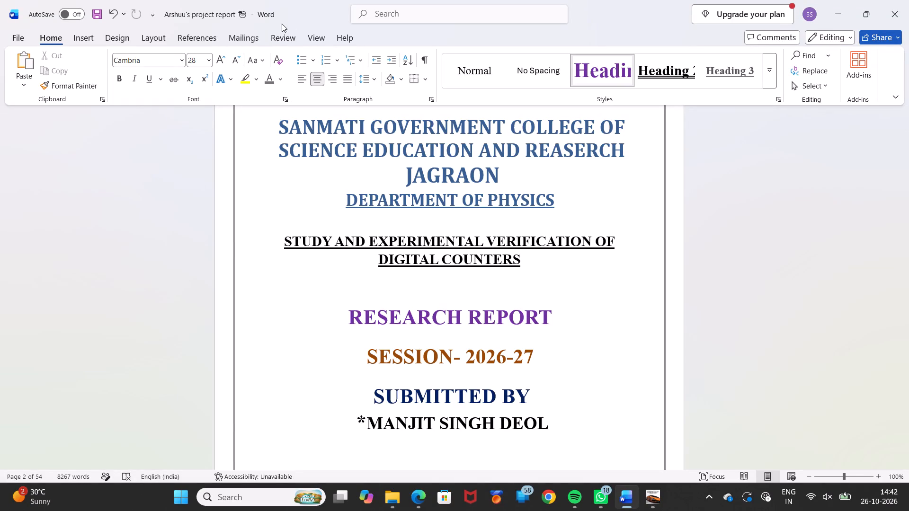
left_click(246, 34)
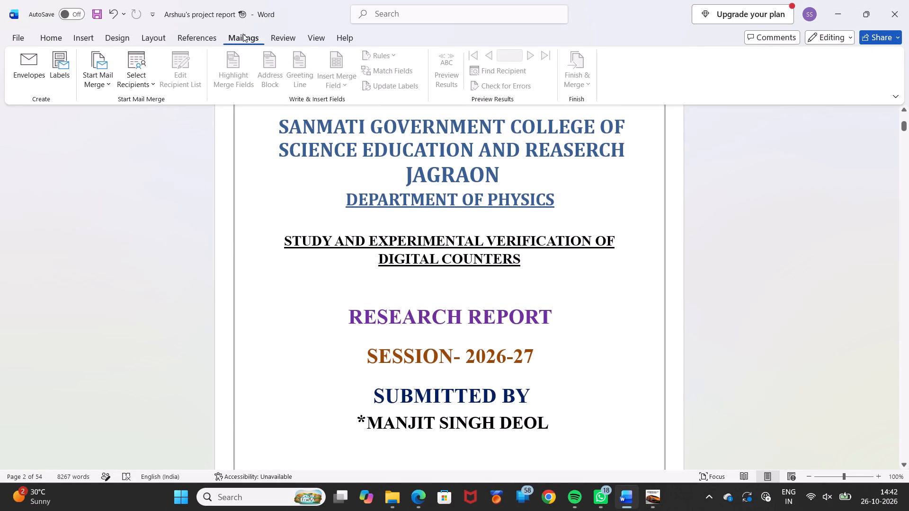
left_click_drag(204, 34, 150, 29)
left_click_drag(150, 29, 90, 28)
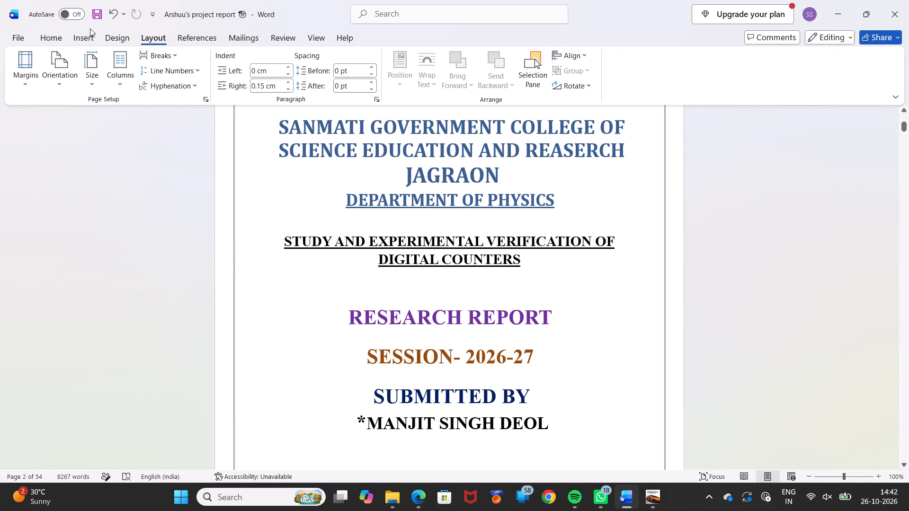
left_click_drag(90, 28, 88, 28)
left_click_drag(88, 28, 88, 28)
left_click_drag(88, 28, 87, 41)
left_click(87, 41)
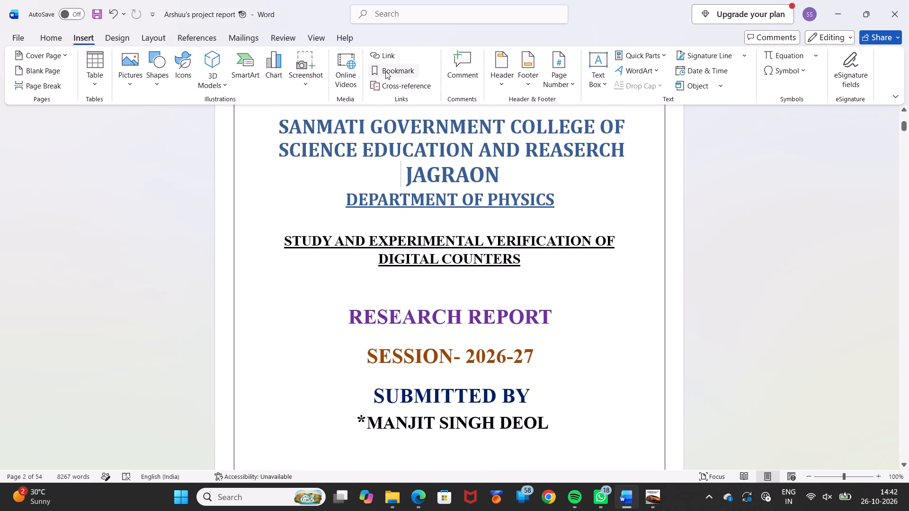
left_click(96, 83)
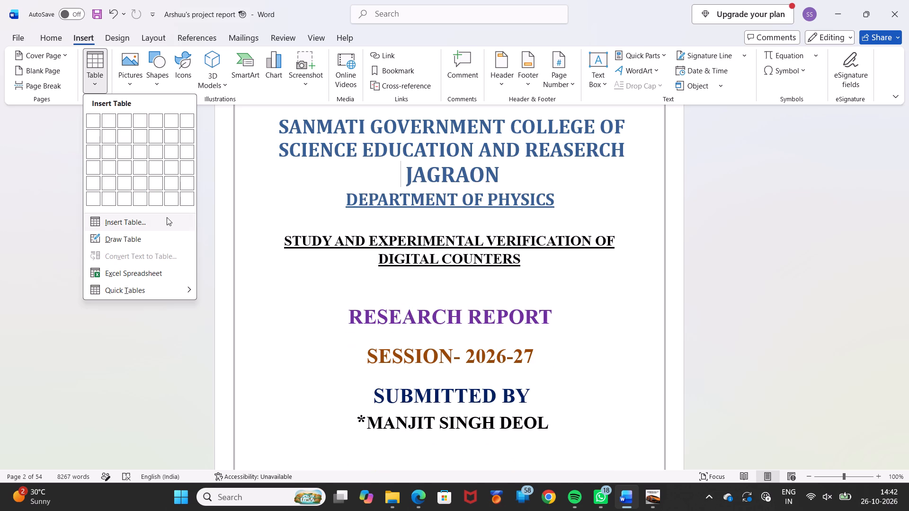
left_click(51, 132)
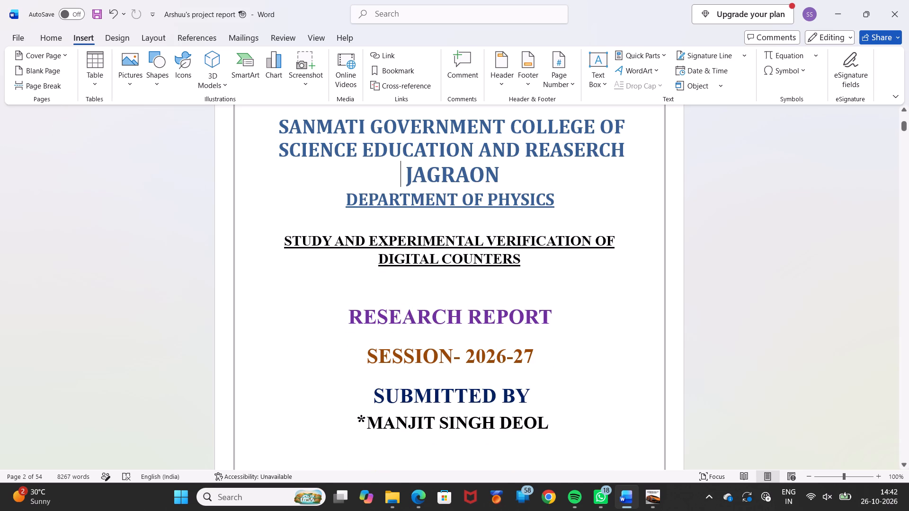
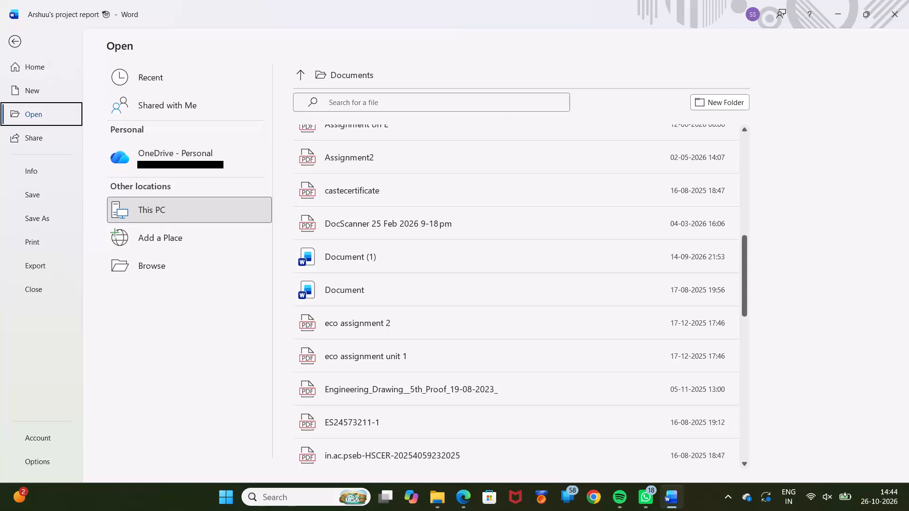
Search the Documents folder for "RE" and open the Research Report PDF on digital counters as an editable document.
left_click(507, 106)
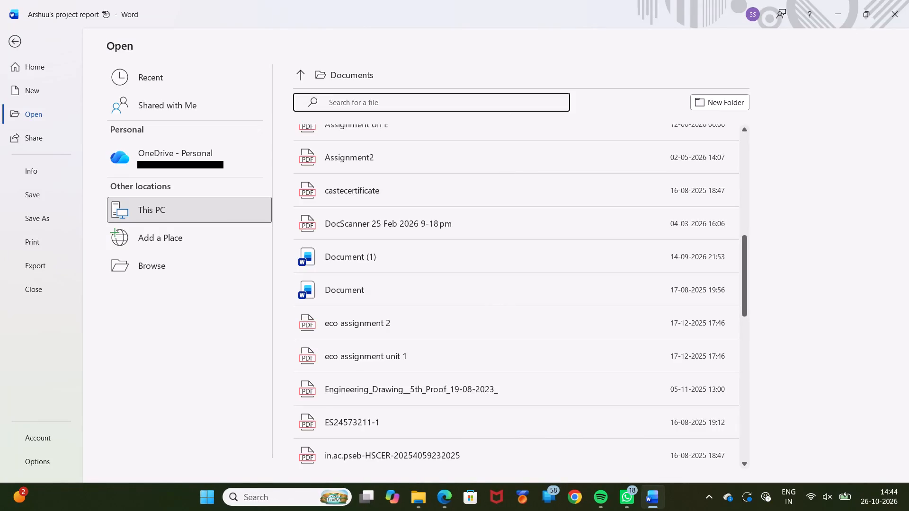
type("RE")
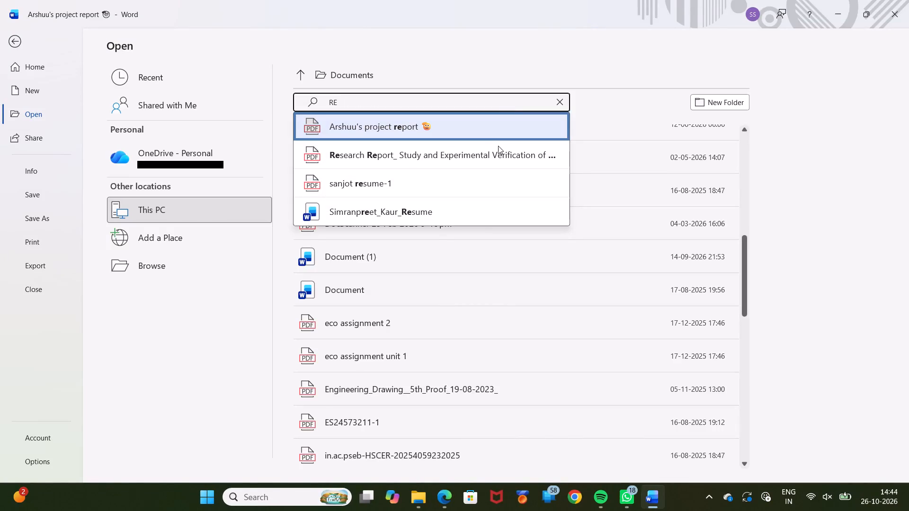
left_click(498, 146)
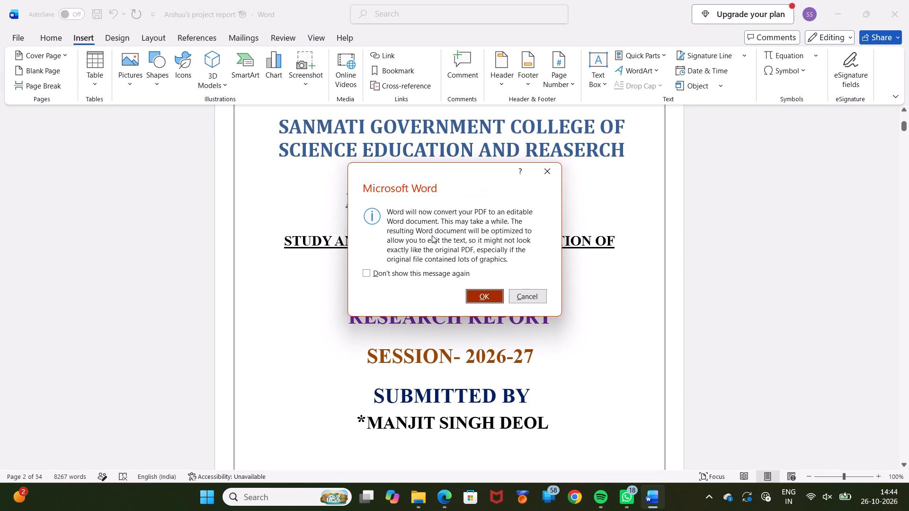
left_click(484, 295)
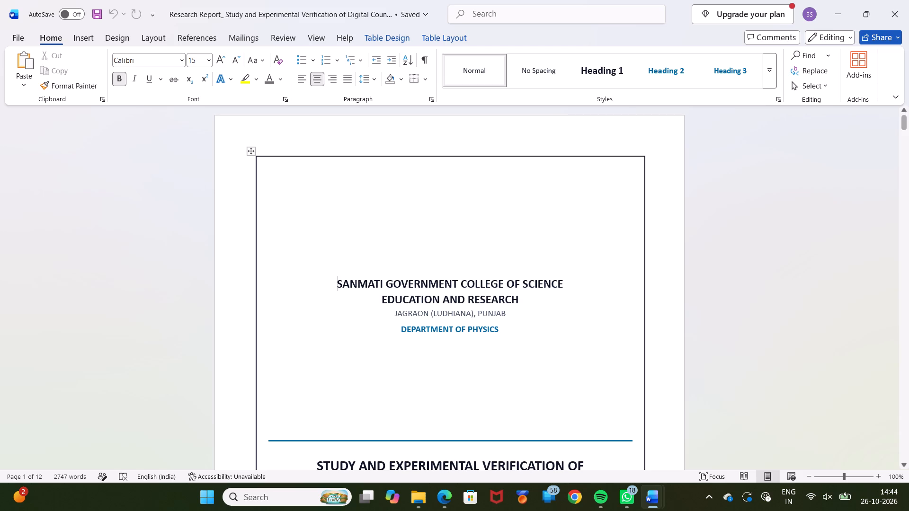
Examine the layout of the converted report's title page and the acknowledgement and abstract pages after it.
scroll(417, 299, "down", 1)
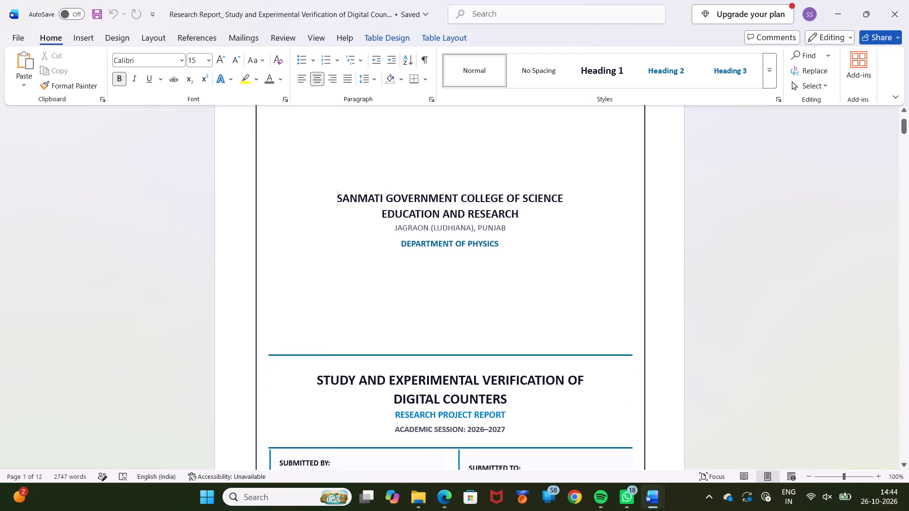
scroll(424, 321, "down", 2)
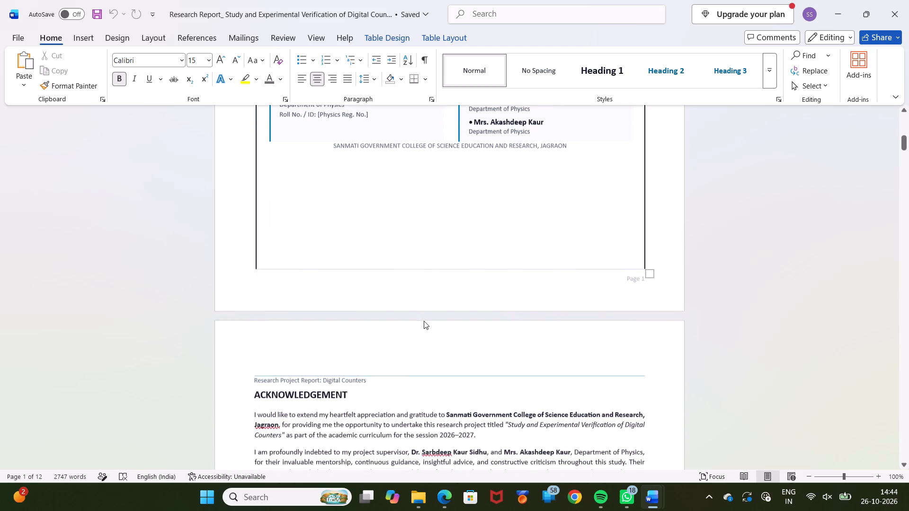
scroll(424, 321, "down", 3)
scroll(424, 321, "up", 1)
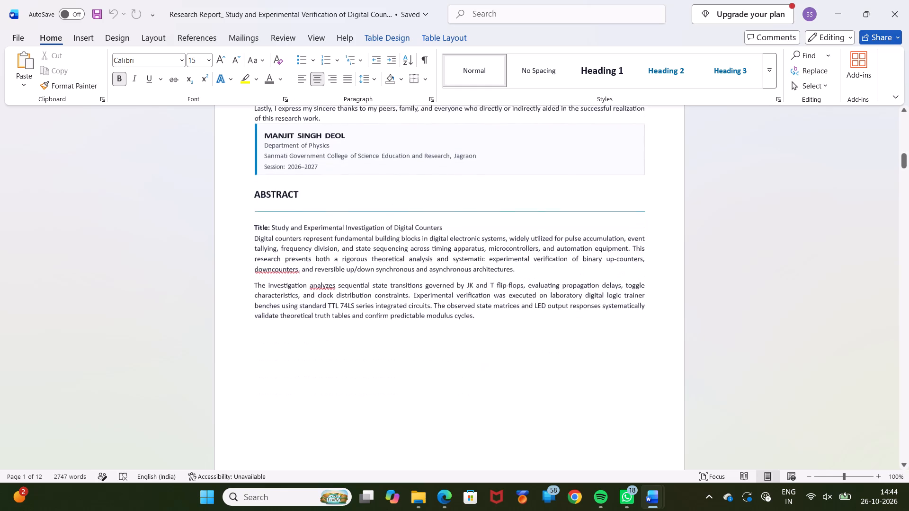
scroll(424, 321, "up", 3)
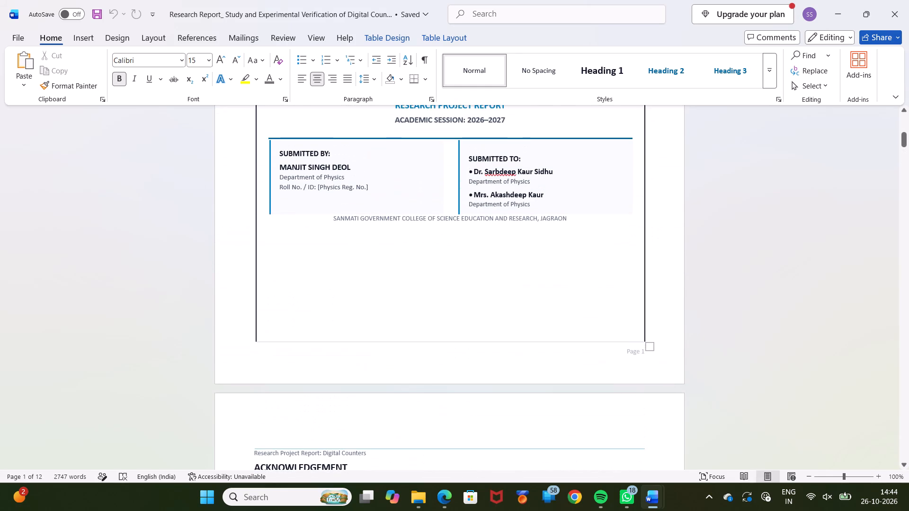
scroll(424, 321, "right", 3)
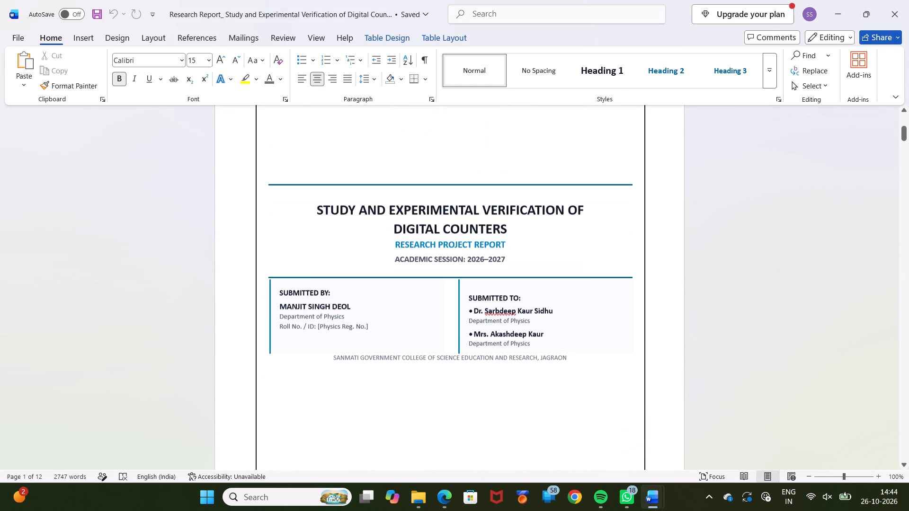
scroll(424, 321, "right", 2)
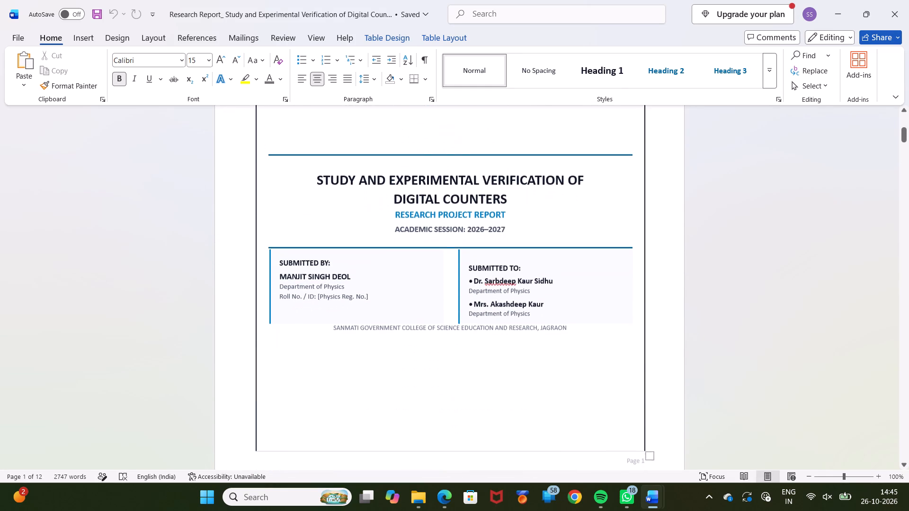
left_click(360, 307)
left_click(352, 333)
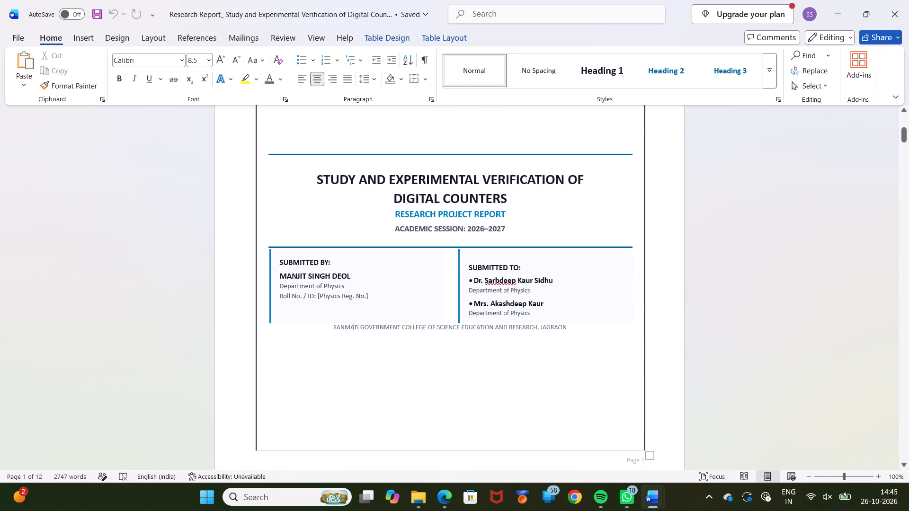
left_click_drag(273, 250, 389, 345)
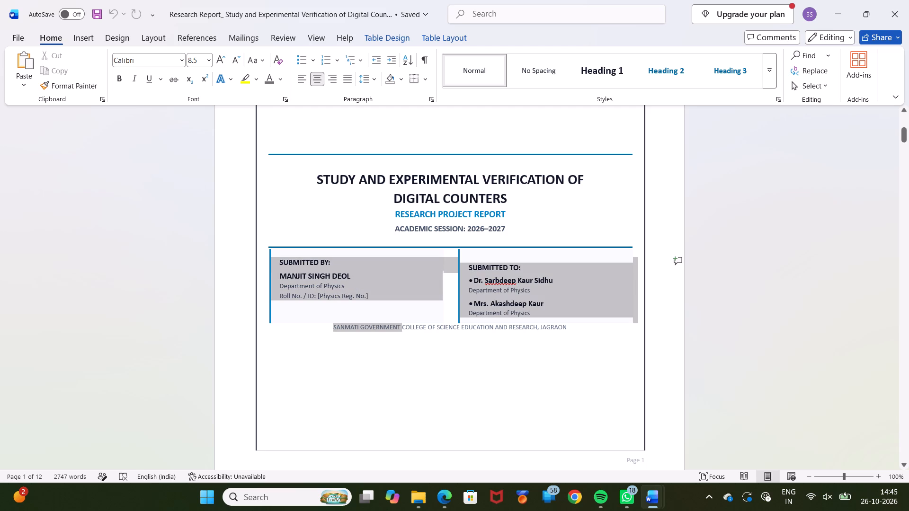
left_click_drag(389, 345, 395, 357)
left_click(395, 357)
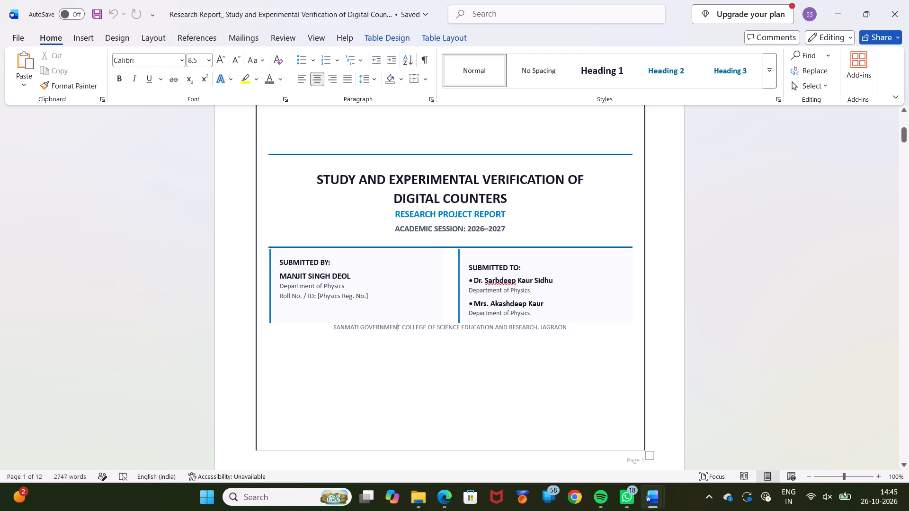
Insert blank lines before the small college-name line under the submission boxes, moving it down to the bottom of the title-page frame.
left_click(337, 326)
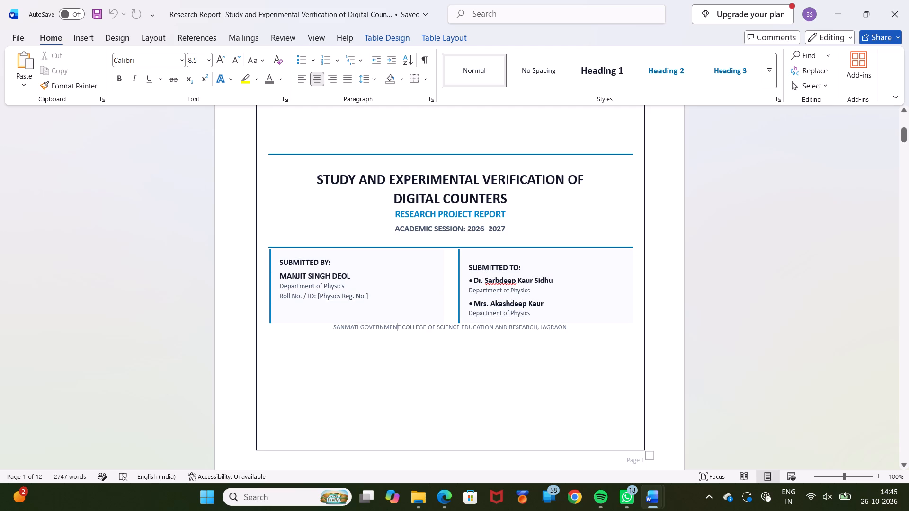
left_click(337, 326)
left_click(331, 327)
key("Return")
key("Return")
key("Return")
key("Return")
key("Return")
key("Return")
key("Return")
key("Return")
key("Return")
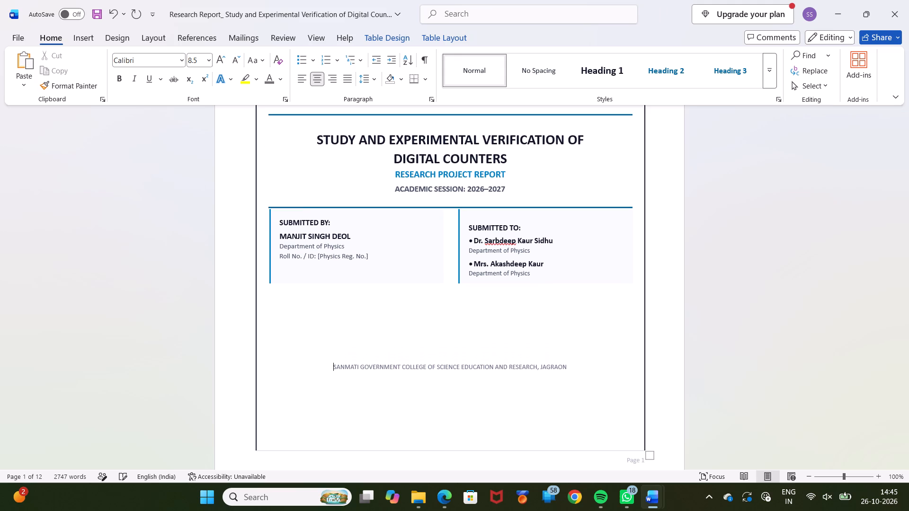
key("Return")
key("Return")
key("Return")
key("Return")
key("Return")
key("Return")
key("Return")
key("Return")
key("Return")
key("Return")
key("Return")
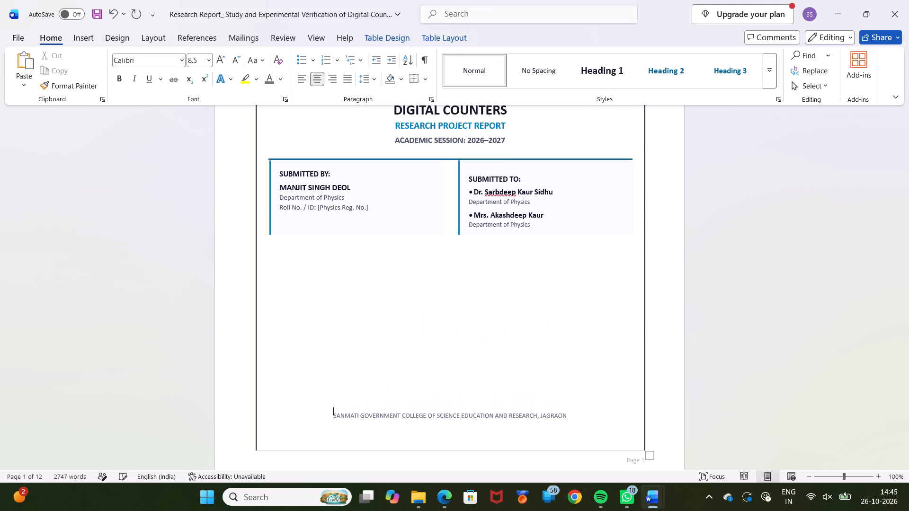
key("Return")
key("Return")
key("Return")
key("Return")
key("Return")
key("Return")
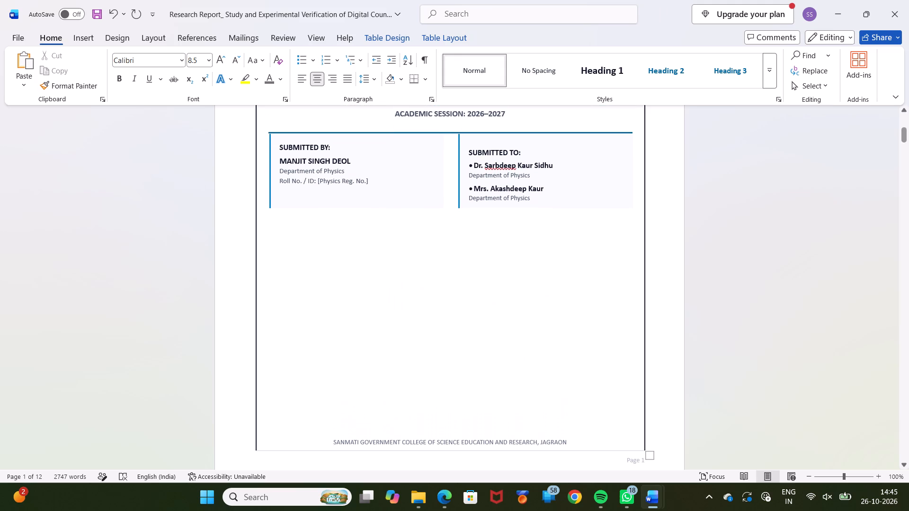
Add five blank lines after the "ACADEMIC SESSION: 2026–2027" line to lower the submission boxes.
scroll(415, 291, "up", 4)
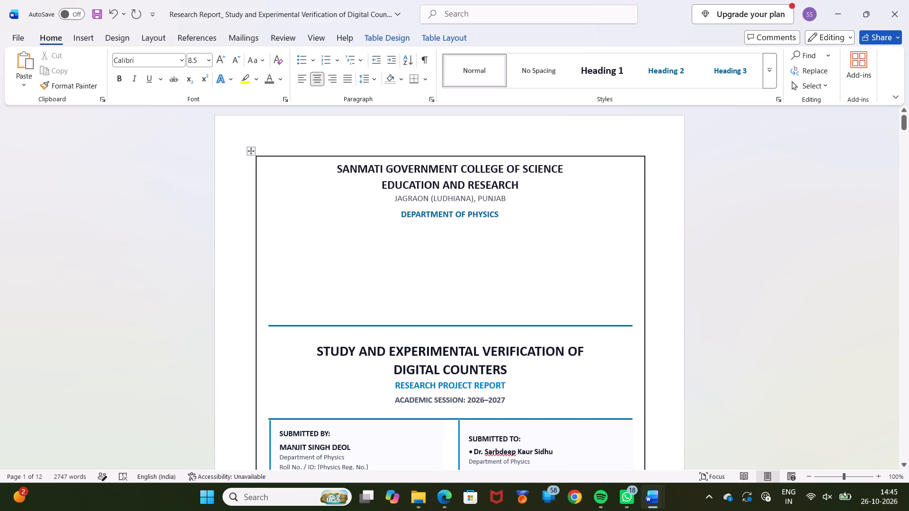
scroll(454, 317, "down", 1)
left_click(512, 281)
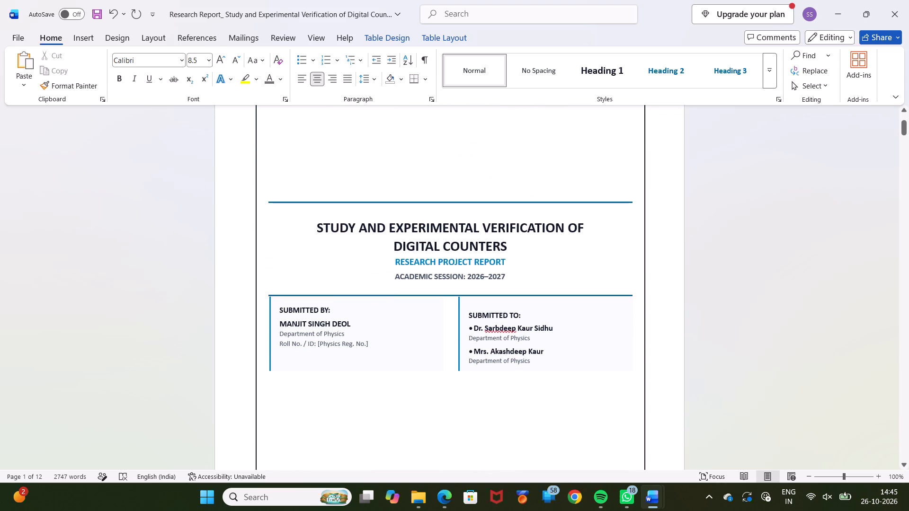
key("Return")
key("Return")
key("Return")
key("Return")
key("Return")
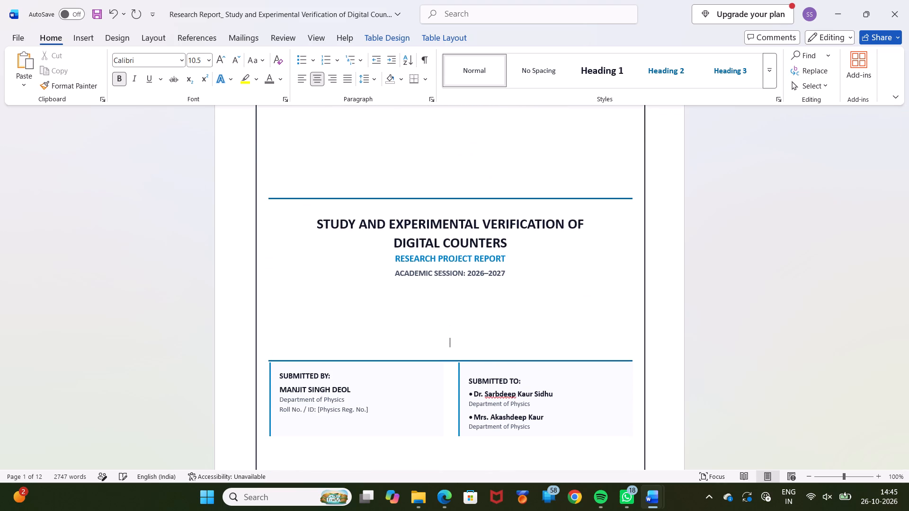
Check how the title-page frame and the following pages are laid out with the added spacing.
scroll(514, 281, "down", 6)
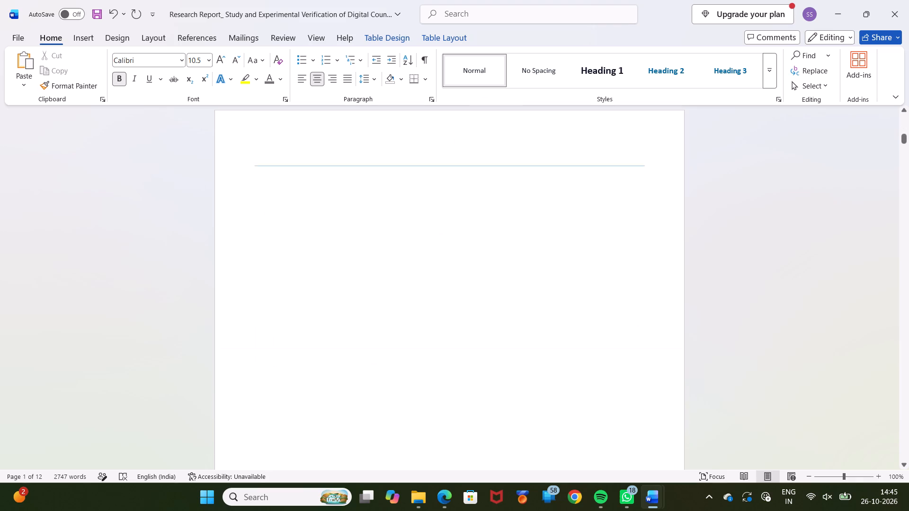
scroll(514, 281, "down", 7)
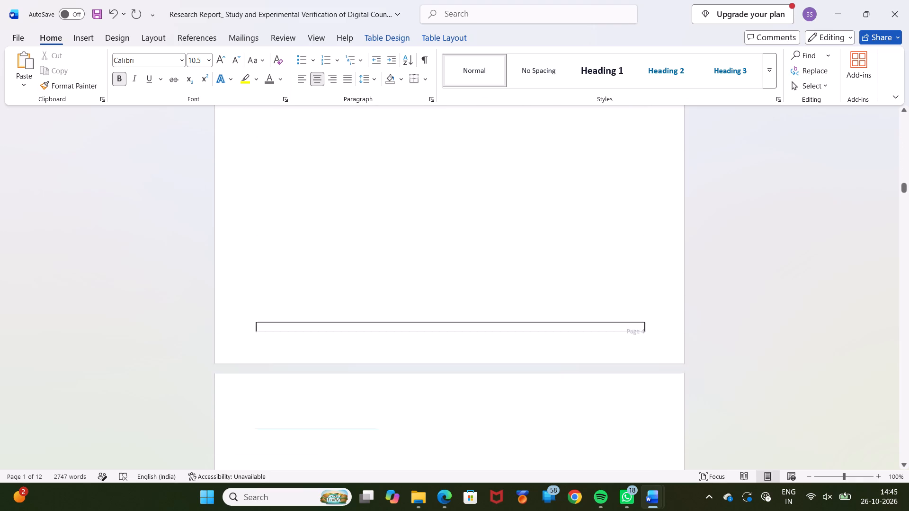
scroll(514, 281, "down", 5)
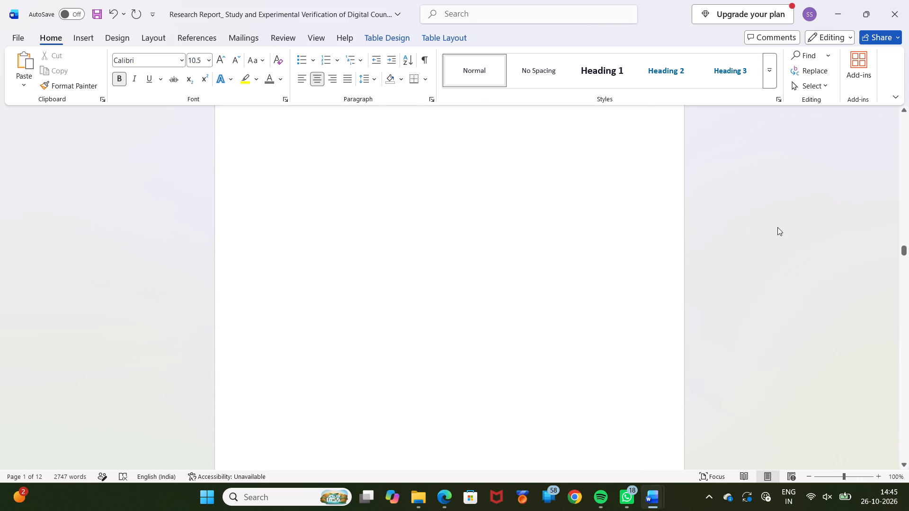
scroll(498, 264, "up", 8)
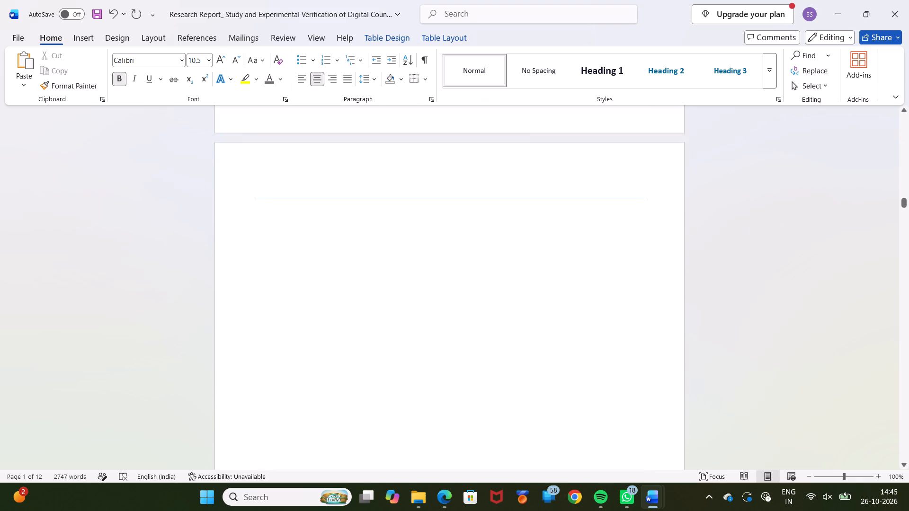
scroll(498, 264, "up", 6)
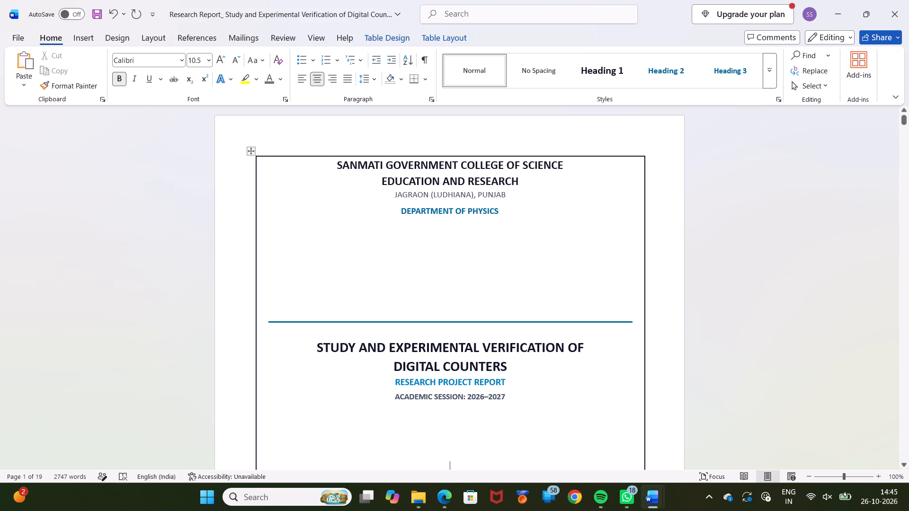
scroll(498, 264, "down", 2)
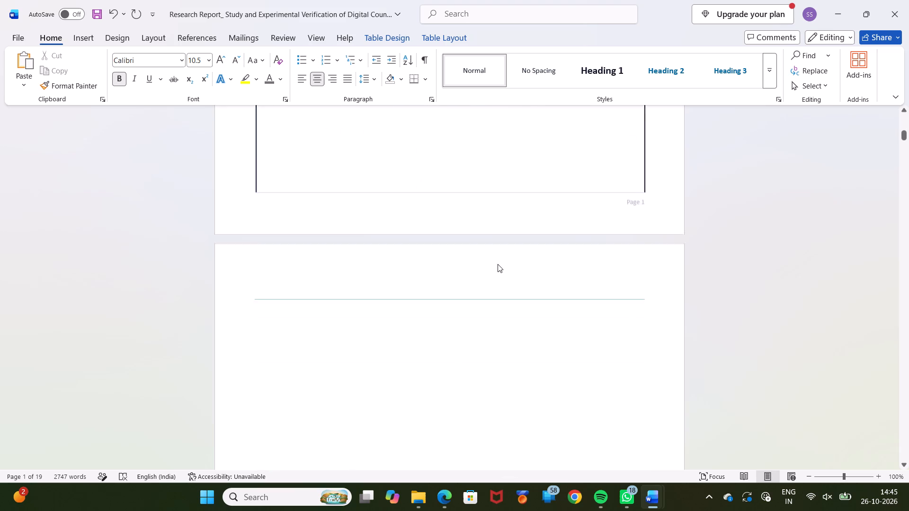
scroll(498, 264, "down", 1)
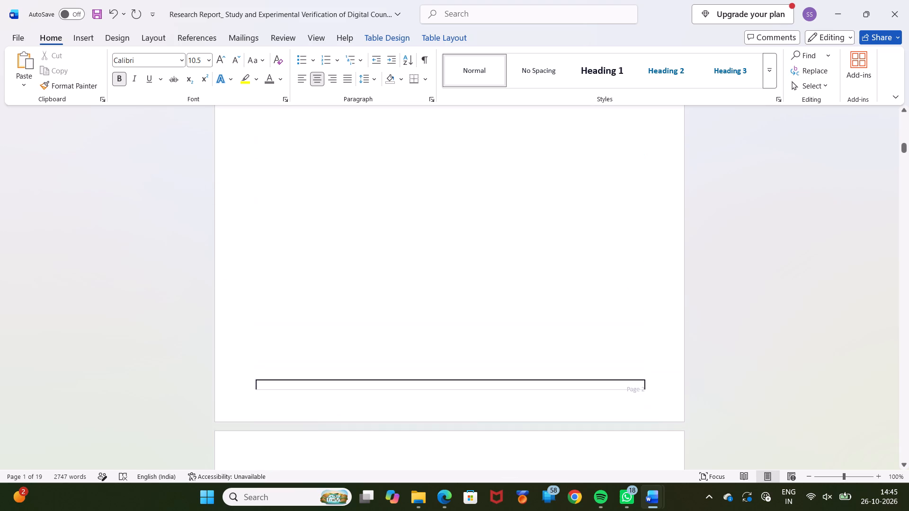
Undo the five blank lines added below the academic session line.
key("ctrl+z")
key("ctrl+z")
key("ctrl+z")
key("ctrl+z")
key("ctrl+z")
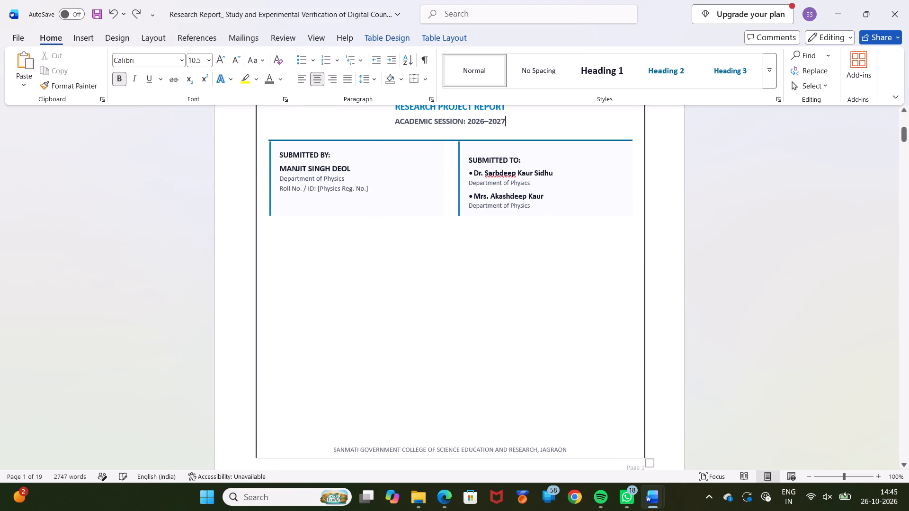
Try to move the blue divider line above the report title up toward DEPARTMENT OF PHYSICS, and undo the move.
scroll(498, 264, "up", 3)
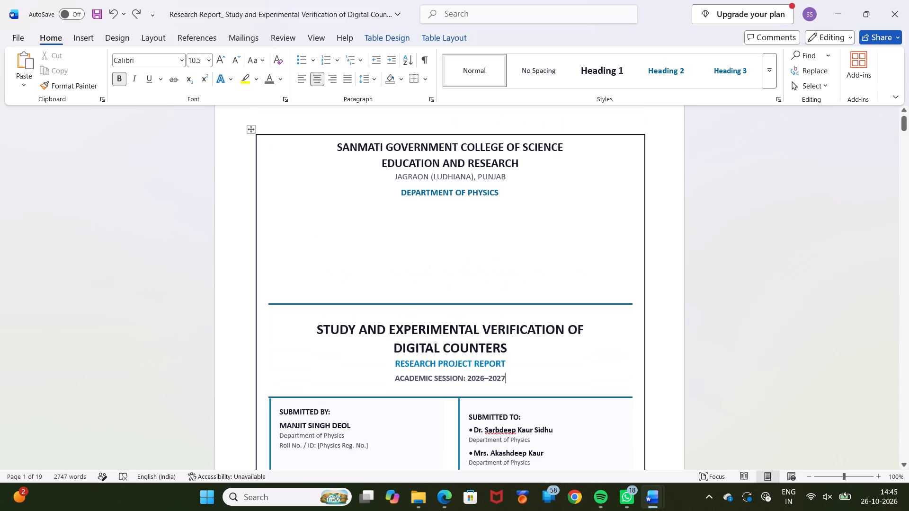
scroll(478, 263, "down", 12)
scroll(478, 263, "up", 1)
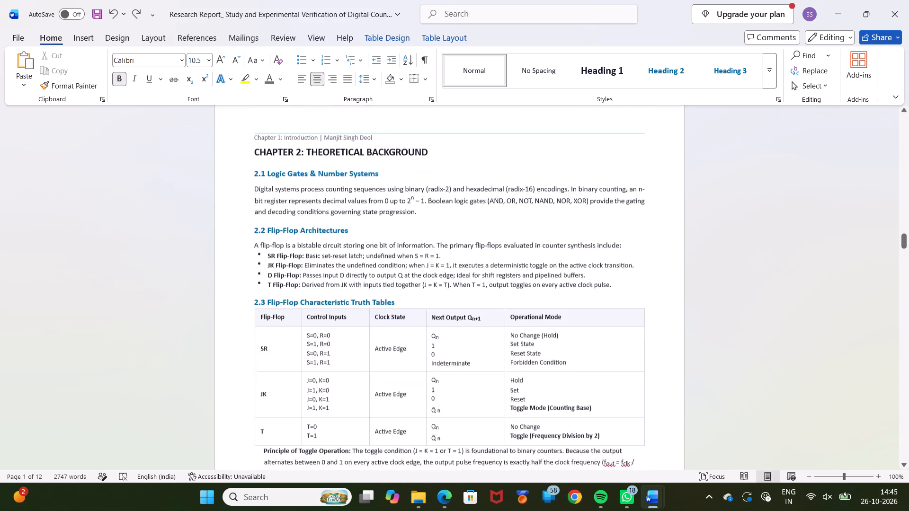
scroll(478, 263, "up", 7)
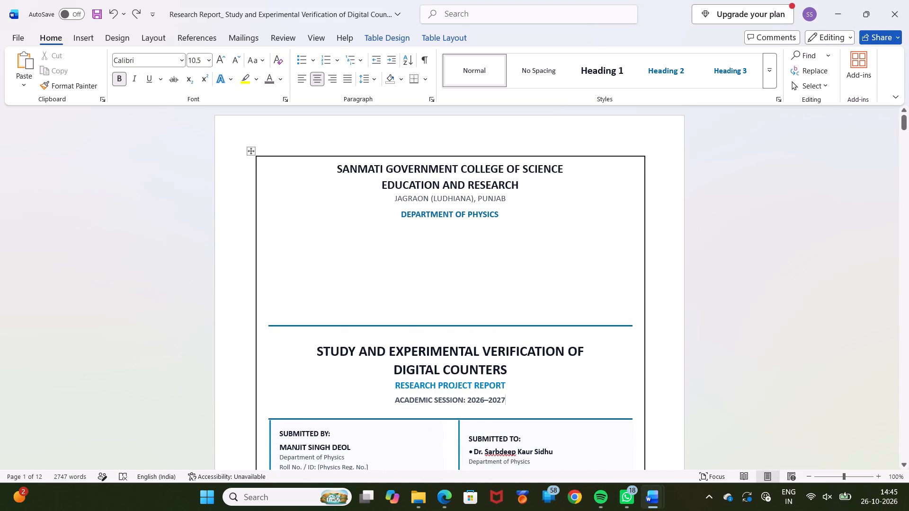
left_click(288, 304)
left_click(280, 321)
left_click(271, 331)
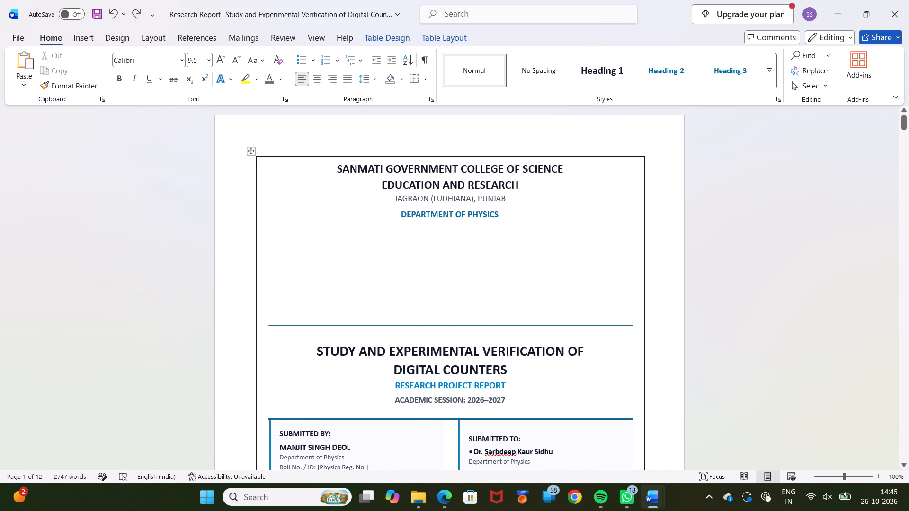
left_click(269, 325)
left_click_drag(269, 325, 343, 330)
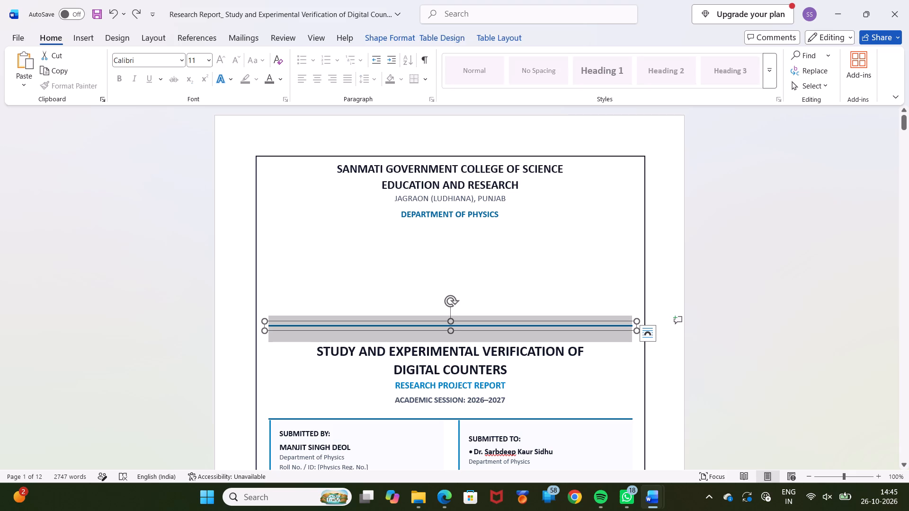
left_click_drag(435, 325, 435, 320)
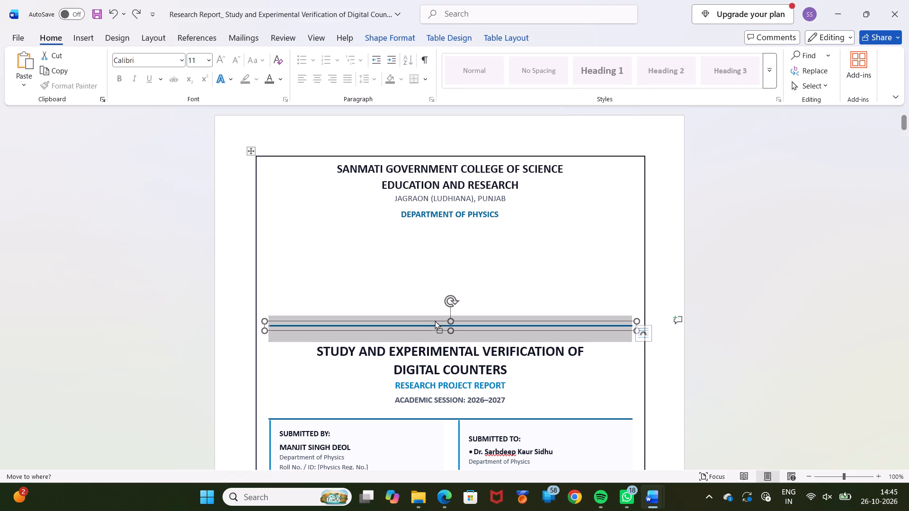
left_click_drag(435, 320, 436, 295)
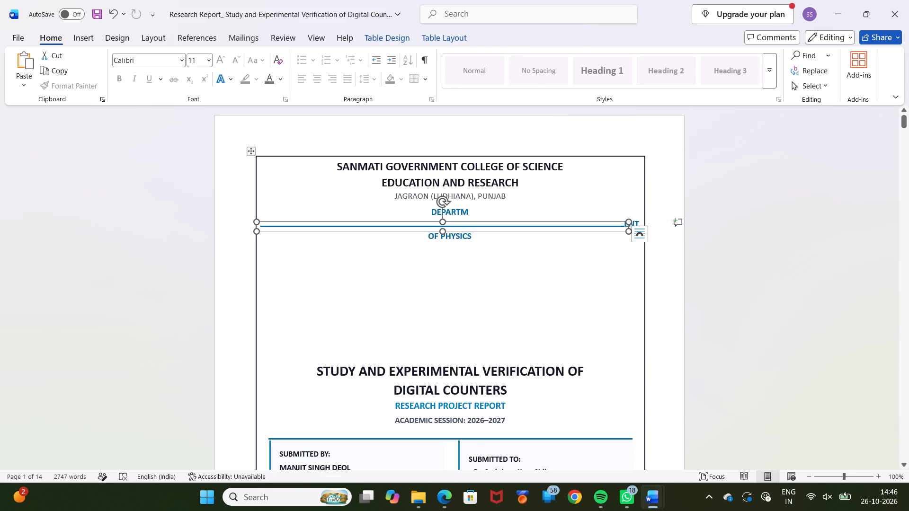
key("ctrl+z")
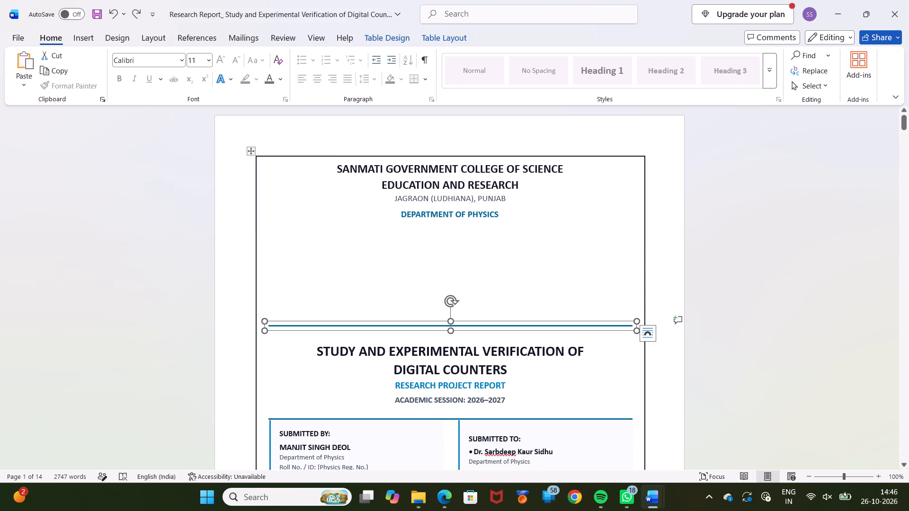
Make the blue divider line above the report title slightly thicker by stretching its height.
left_click_drag(451, 328, 452, 323)
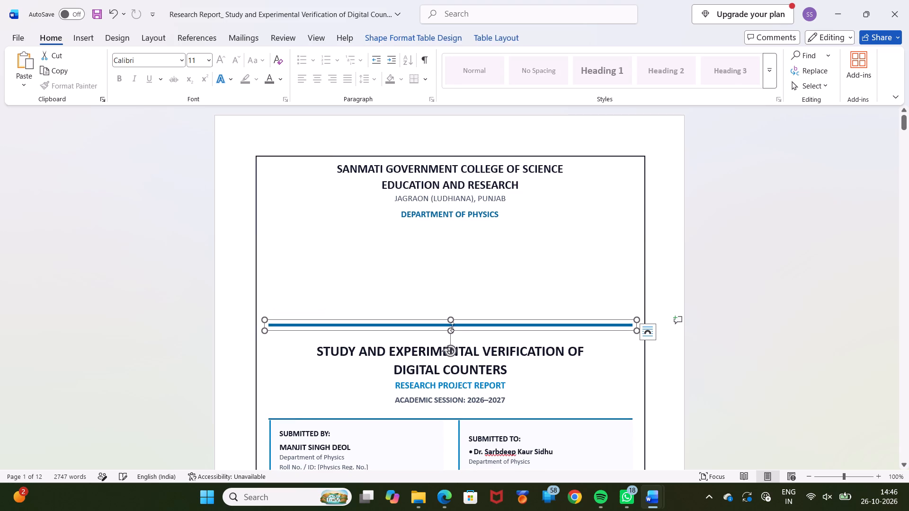
left_click(637, 328)
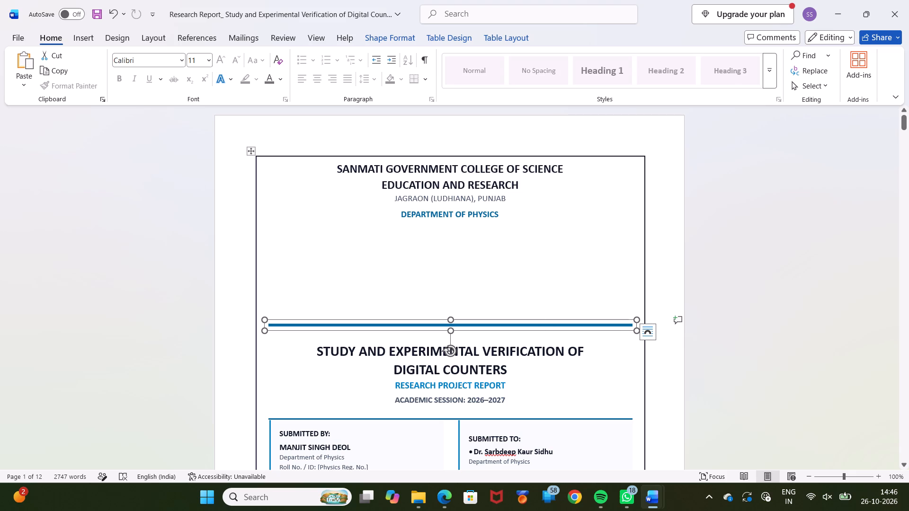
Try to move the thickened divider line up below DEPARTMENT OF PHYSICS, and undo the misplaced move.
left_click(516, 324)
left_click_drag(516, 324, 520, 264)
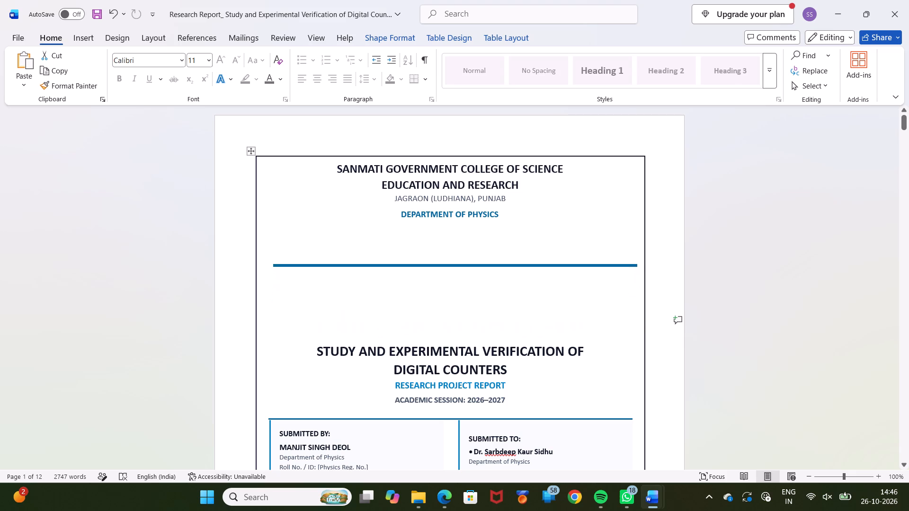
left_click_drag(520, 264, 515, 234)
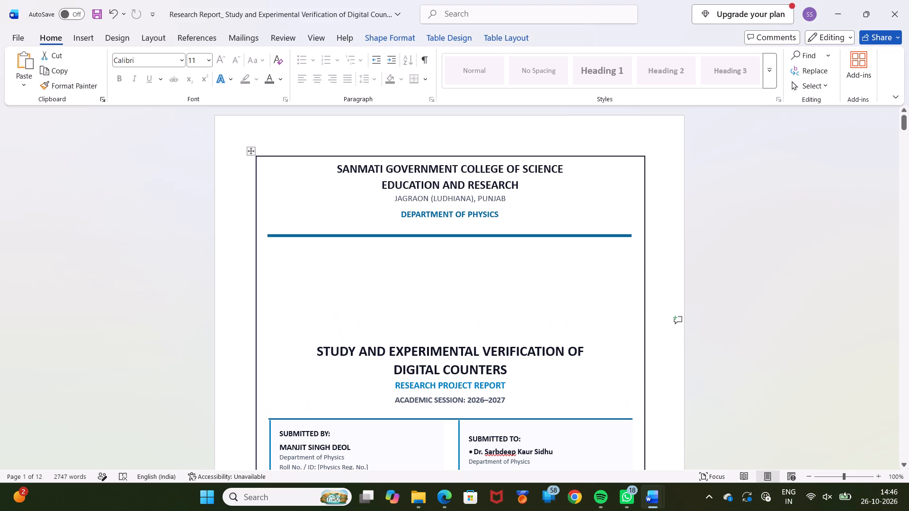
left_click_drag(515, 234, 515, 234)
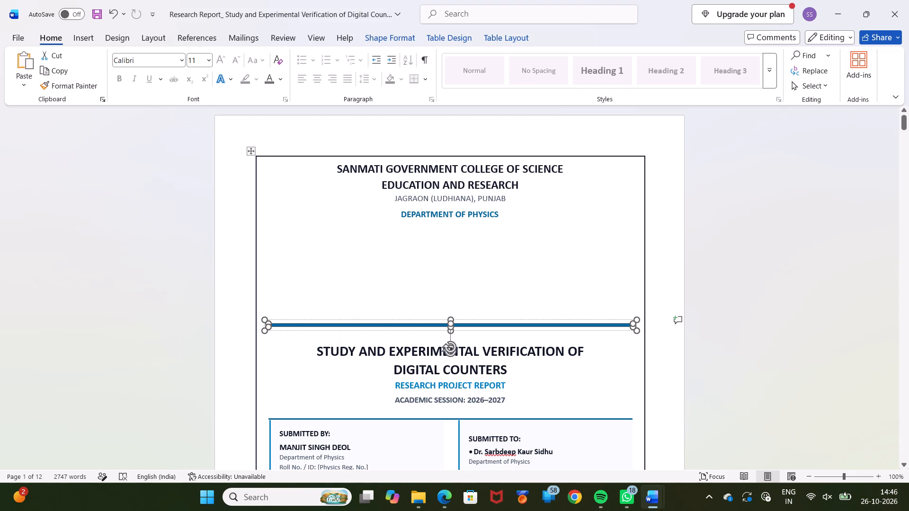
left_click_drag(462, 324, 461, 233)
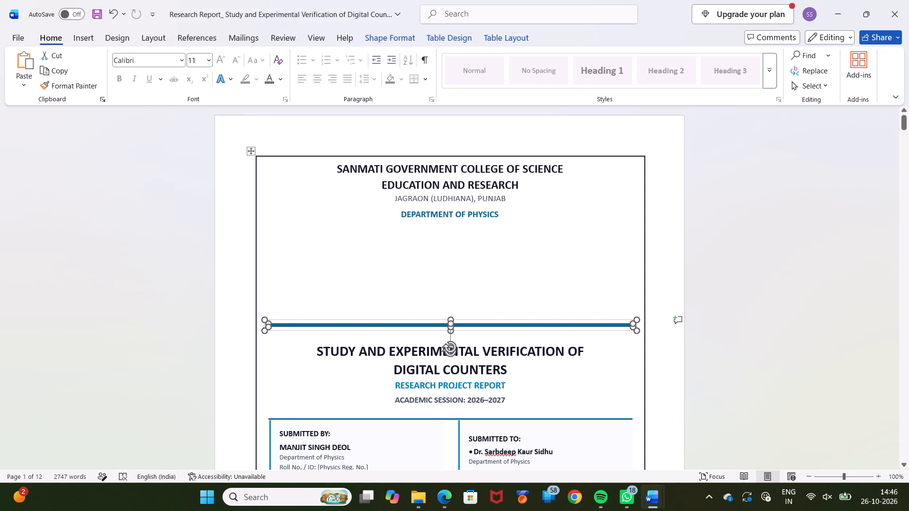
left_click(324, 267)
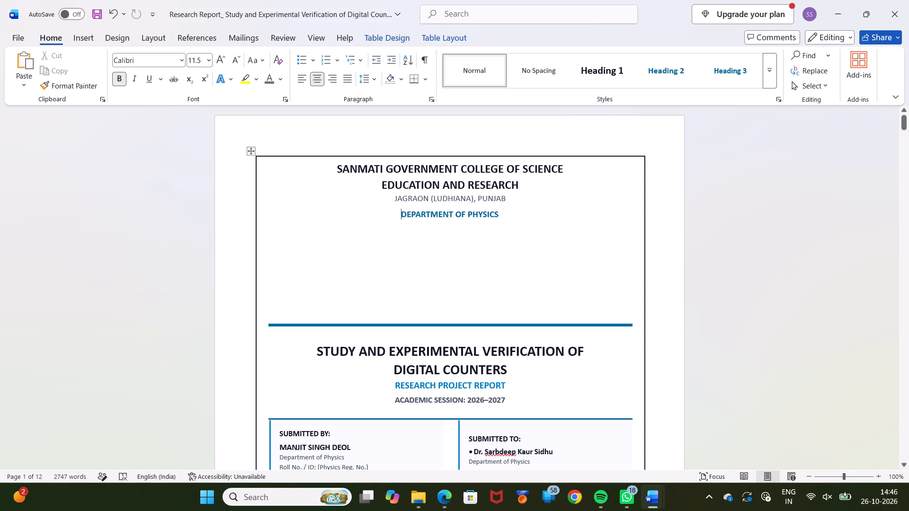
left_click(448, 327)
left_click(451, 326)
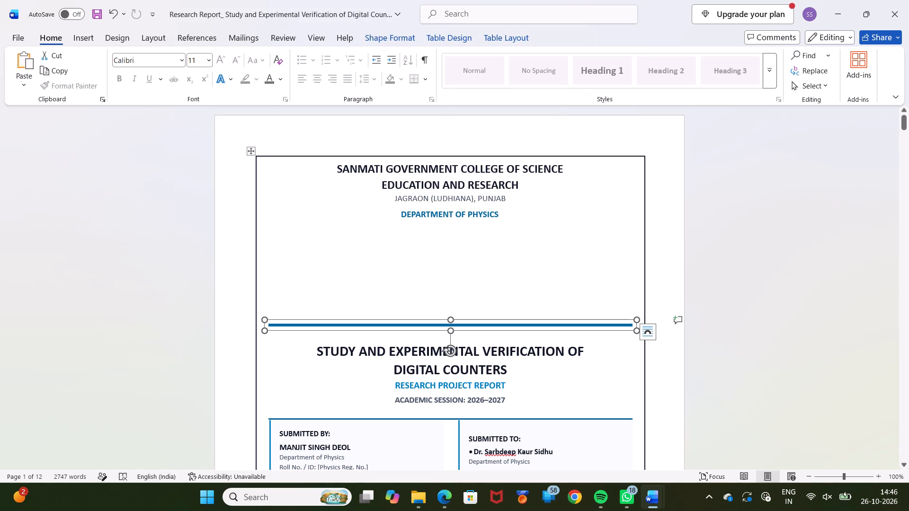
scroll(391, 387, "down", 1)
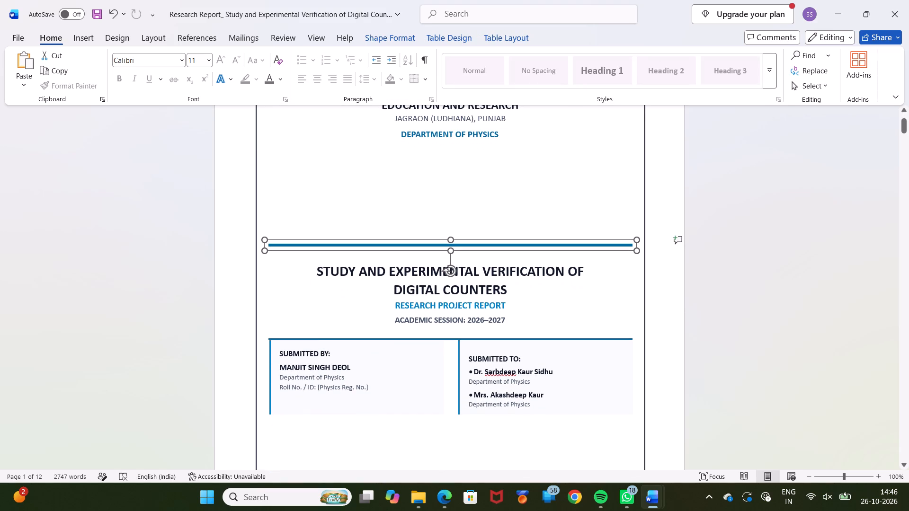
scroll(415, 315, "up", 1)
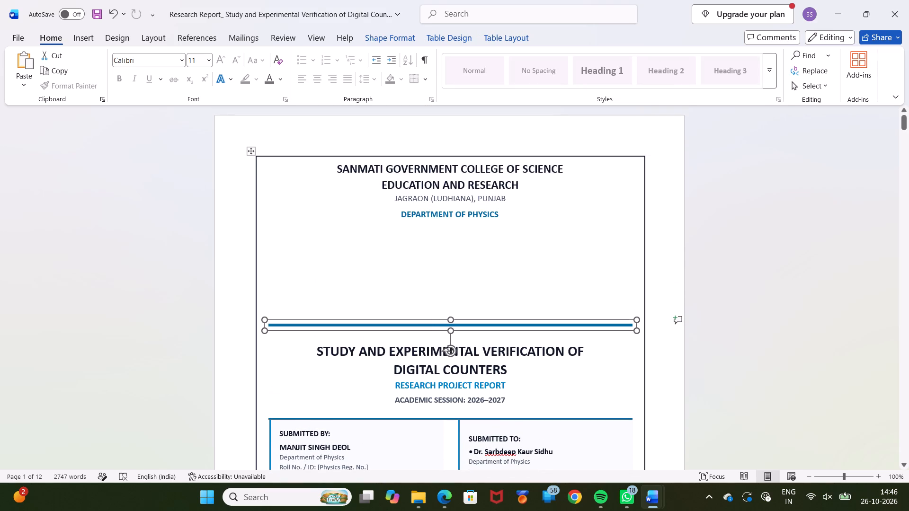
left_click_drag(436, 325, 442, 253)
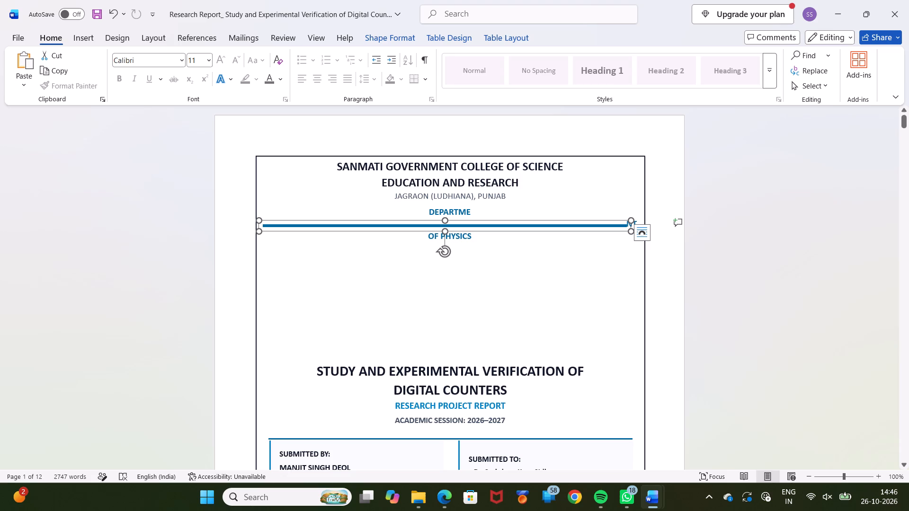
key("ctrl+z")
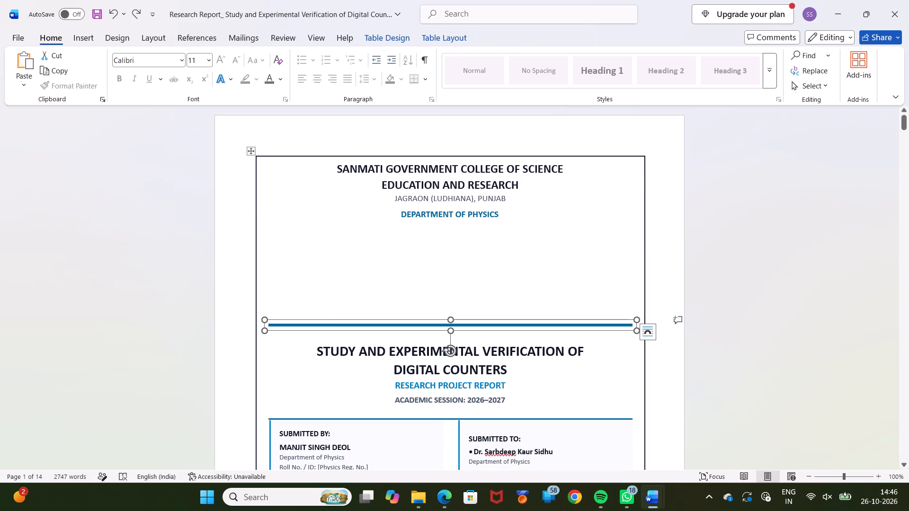
Move the thickened divider line up to directly below the DEPARTMENT OF PHYSICS line.
left_click_drag(330, 324, 431, 270)
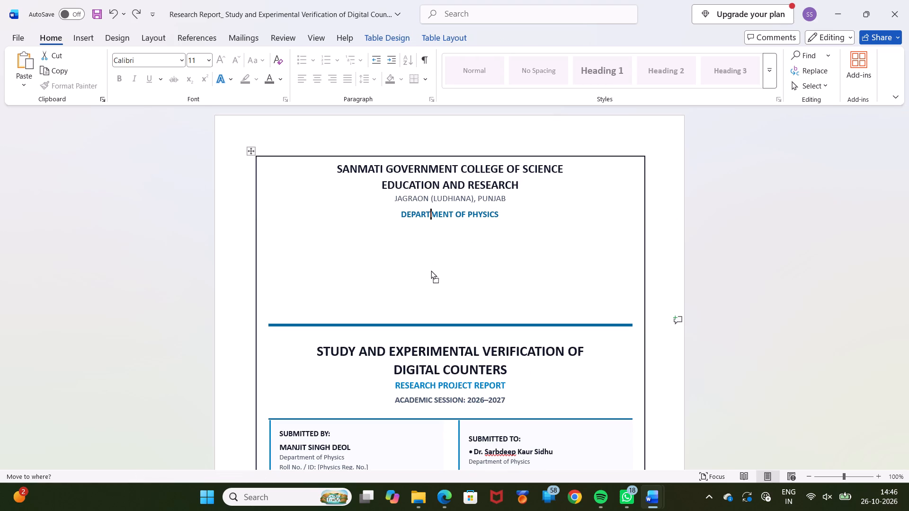
left_click_drag(431, 270, 541, 274)
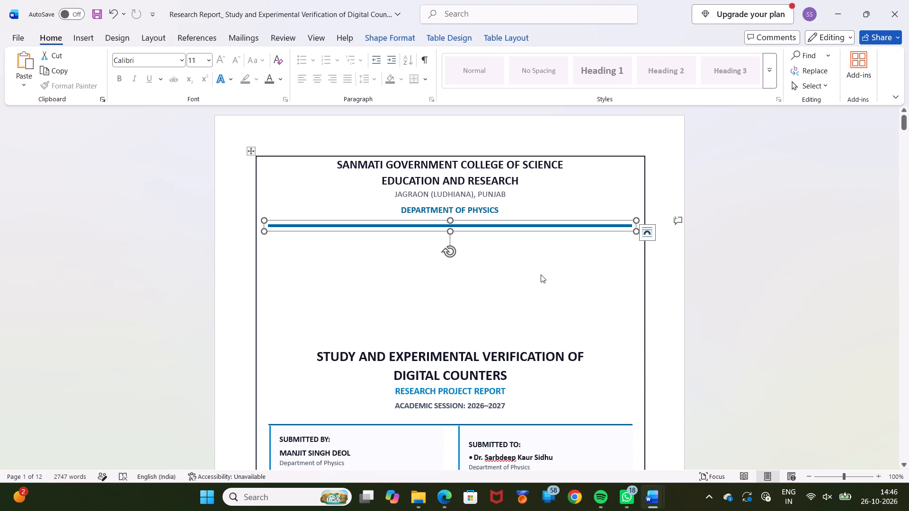
left_click(517, 298)
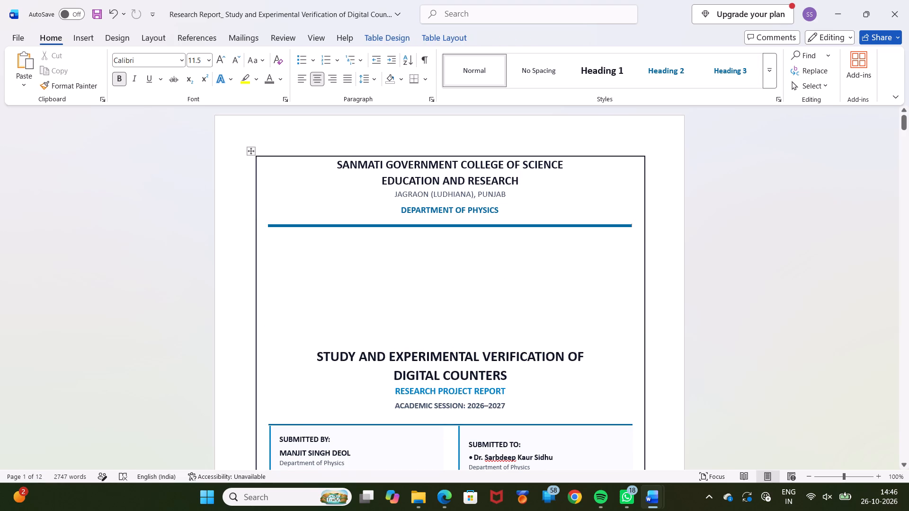
Remove the empty space before STUDY AND EXPERIMENTAL VERIFICATION OF, bringing that title line directly under the divider.
left_click(286, 340)
left_click(312, 356)
key("BackSpace")
key("BackSpace")
key("BackSpace")
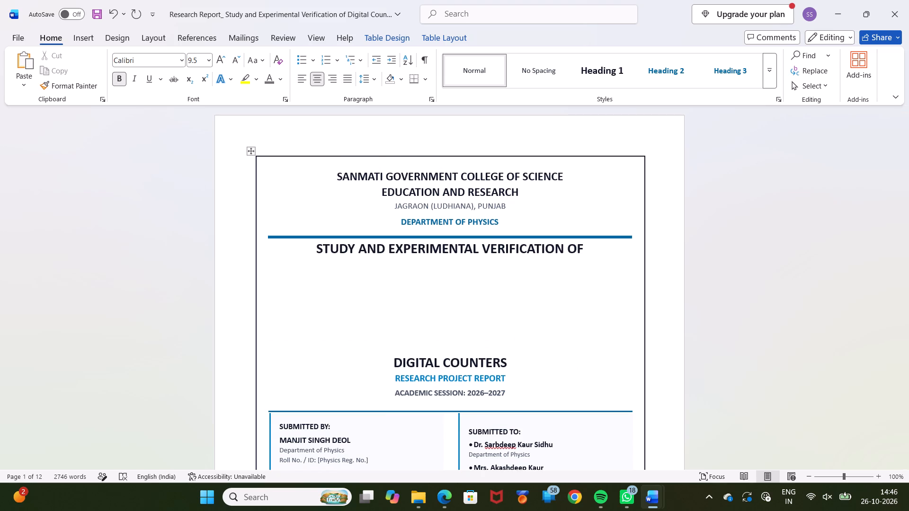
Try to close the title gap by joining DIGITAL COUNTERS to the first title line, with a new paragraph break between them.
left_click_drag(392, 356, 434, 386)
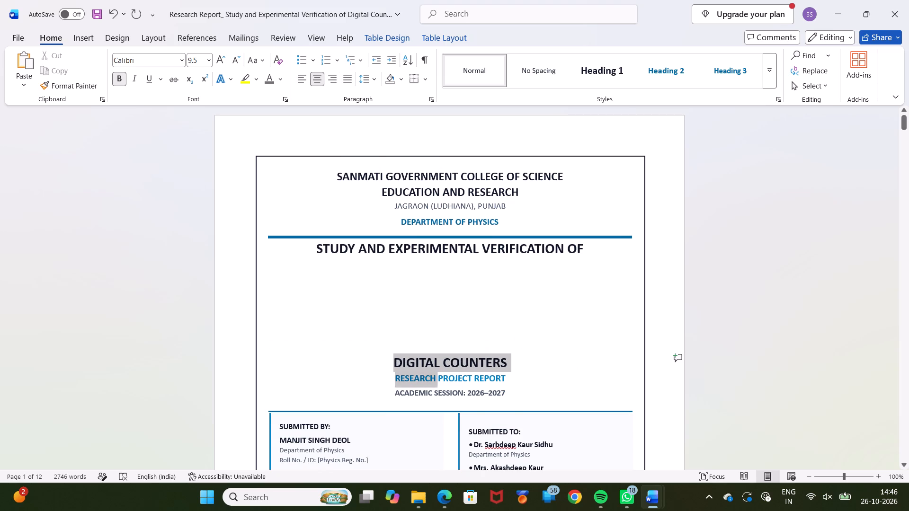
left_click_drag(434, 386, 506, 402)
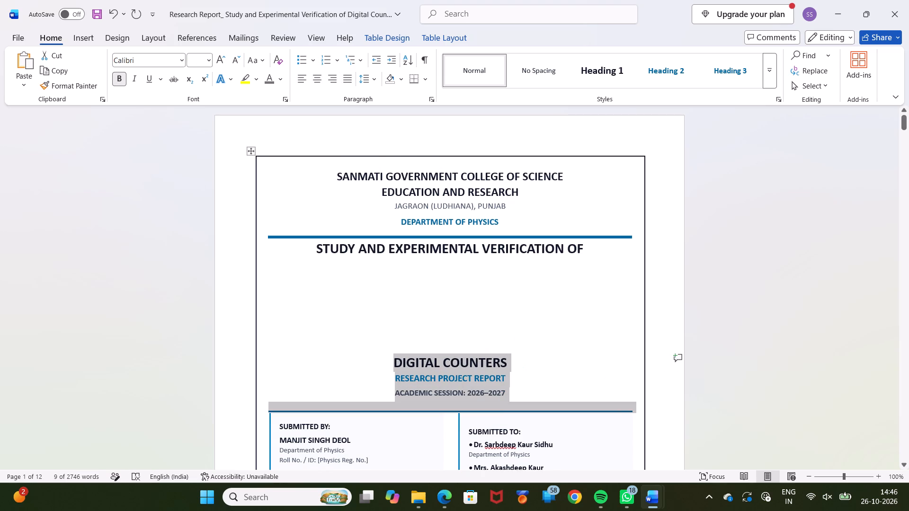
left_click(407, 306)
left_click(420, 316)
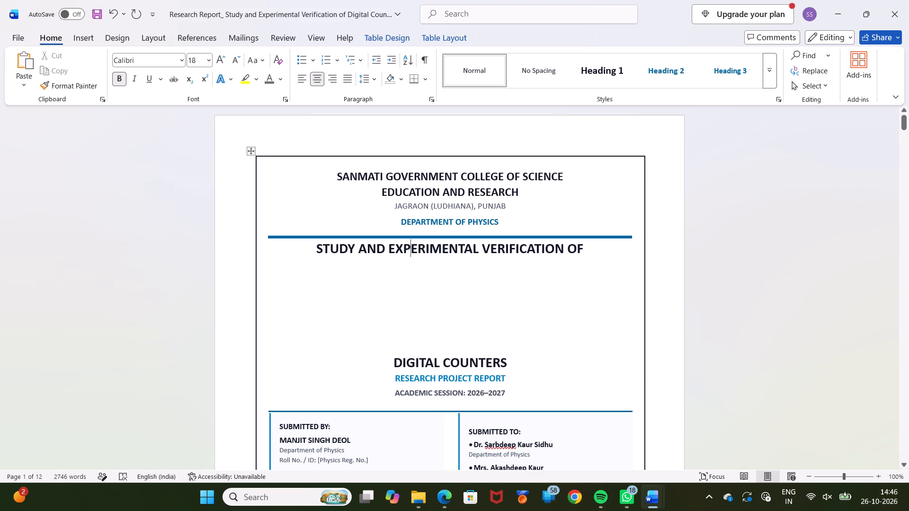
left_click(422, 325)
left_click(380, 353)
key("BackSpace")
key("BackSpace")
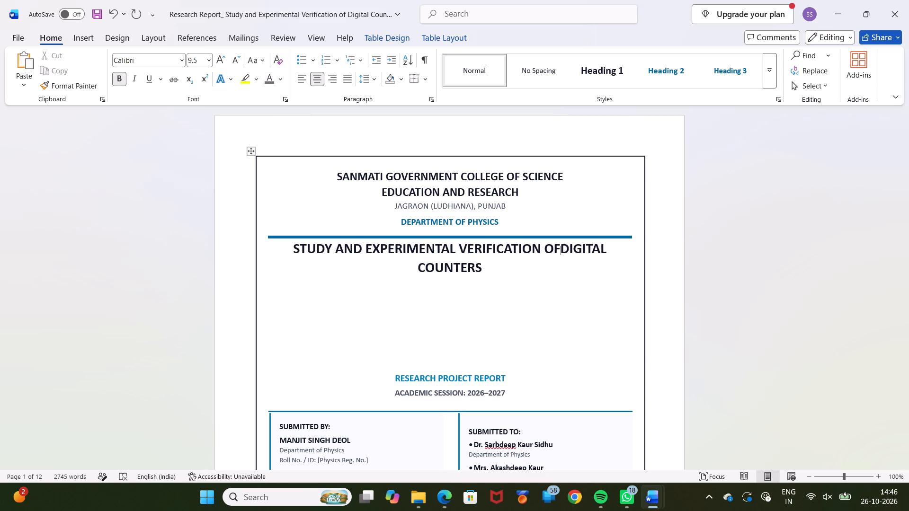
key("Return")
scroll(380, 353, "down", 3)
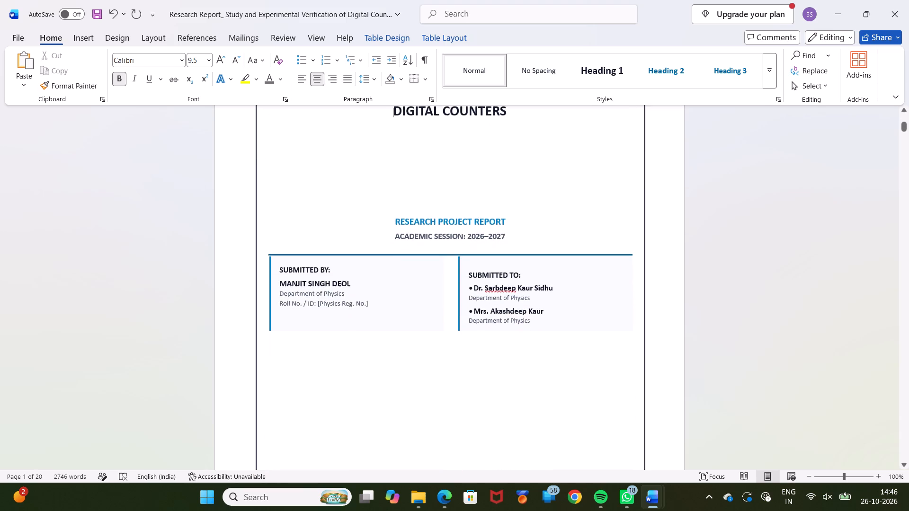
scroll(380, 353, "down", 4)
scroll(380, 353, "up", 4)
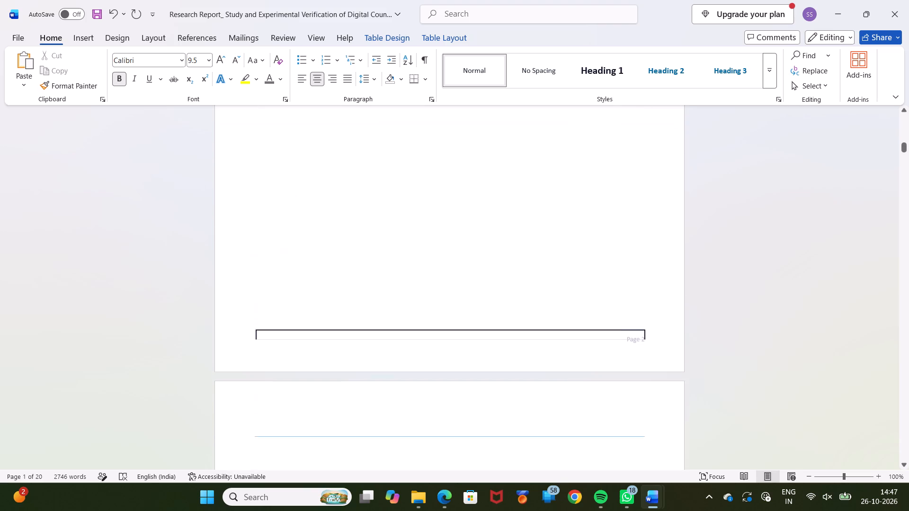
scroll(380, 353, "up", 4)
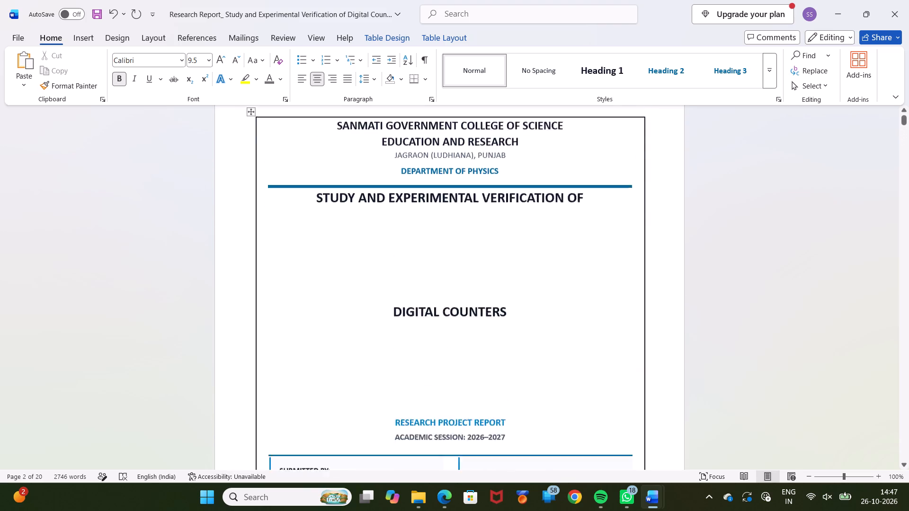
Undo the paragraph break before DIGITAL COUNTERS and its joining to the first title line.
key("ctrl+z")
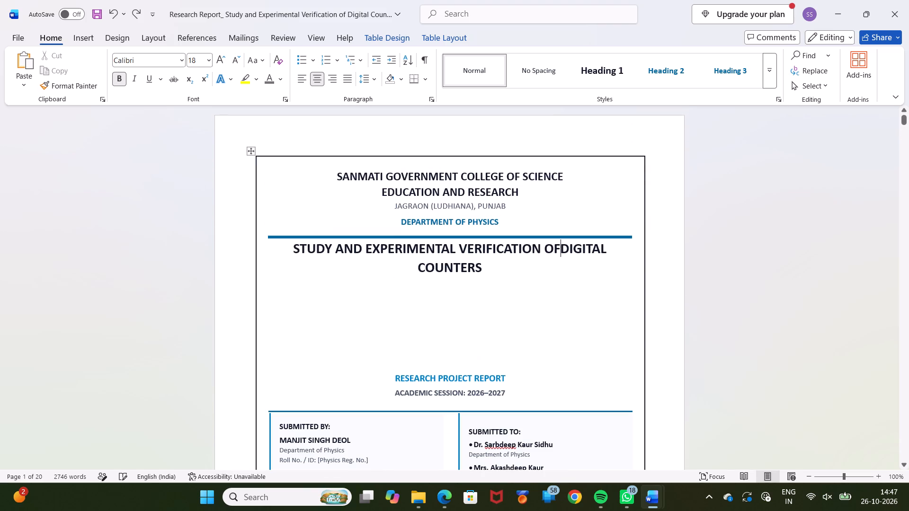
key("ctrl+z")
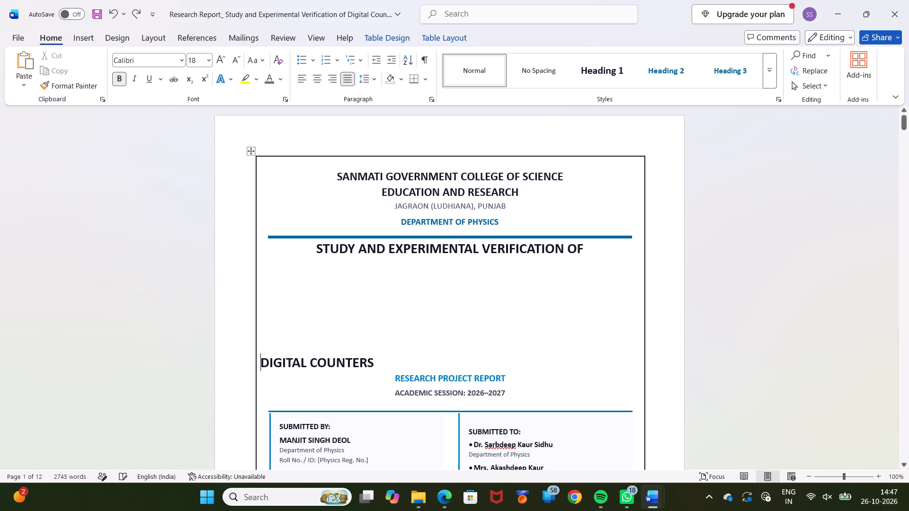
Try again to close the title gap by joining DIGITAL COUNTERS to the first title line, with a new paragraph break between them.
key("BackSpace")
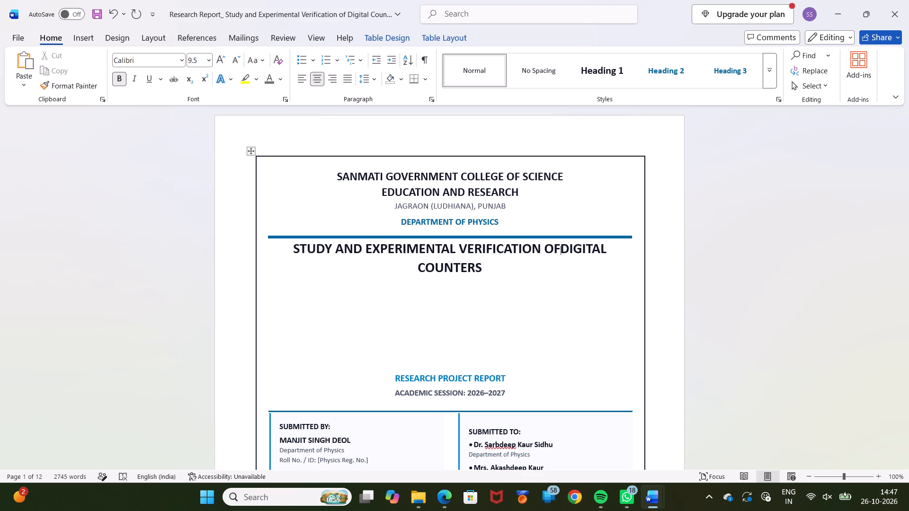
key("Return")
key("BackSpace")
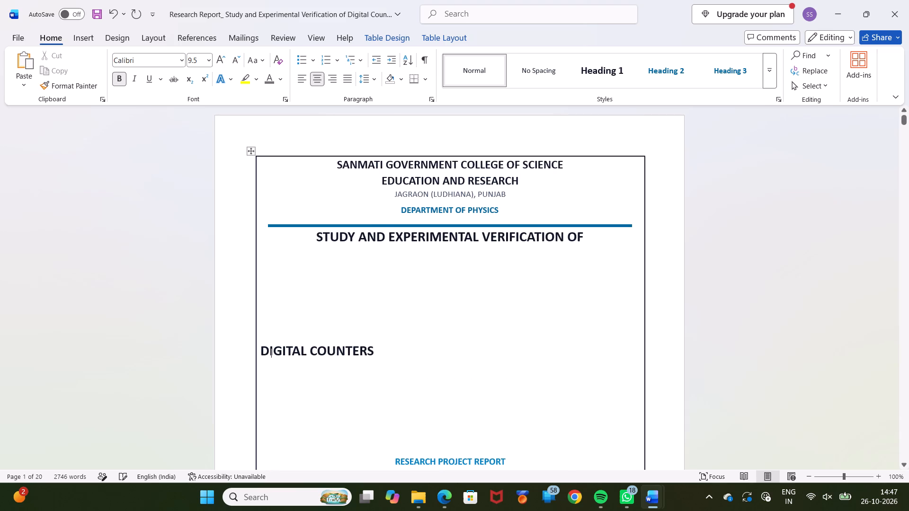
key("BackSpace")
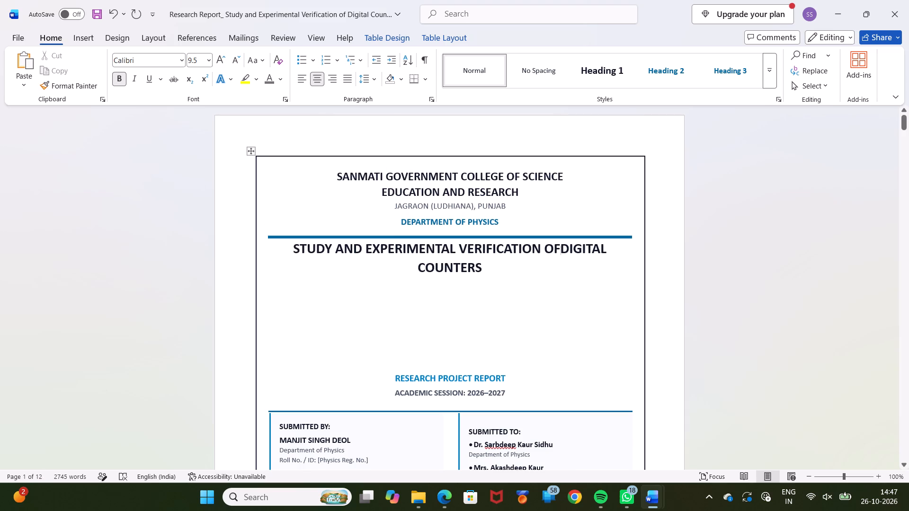
Undo the title line joining, the title spacing removal and the divider's move, back to the thickened divider above the two-line title.
key("ctrl+z")
key("ctrl+z")
key("ctrl+z")
key("ctrl+z")
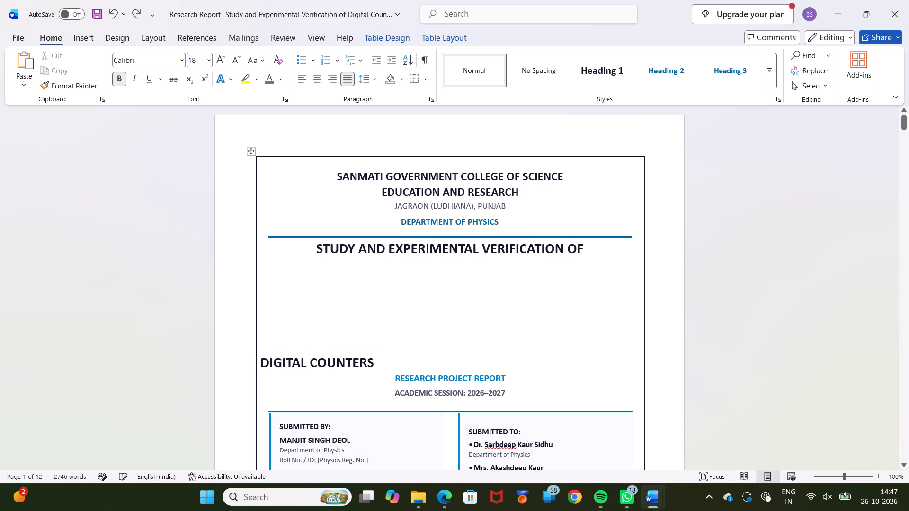
key("ctrl+z")
key("ctrl+z")
key("ctrl+z")
key("ctrl+z")
key("ctrl+z")
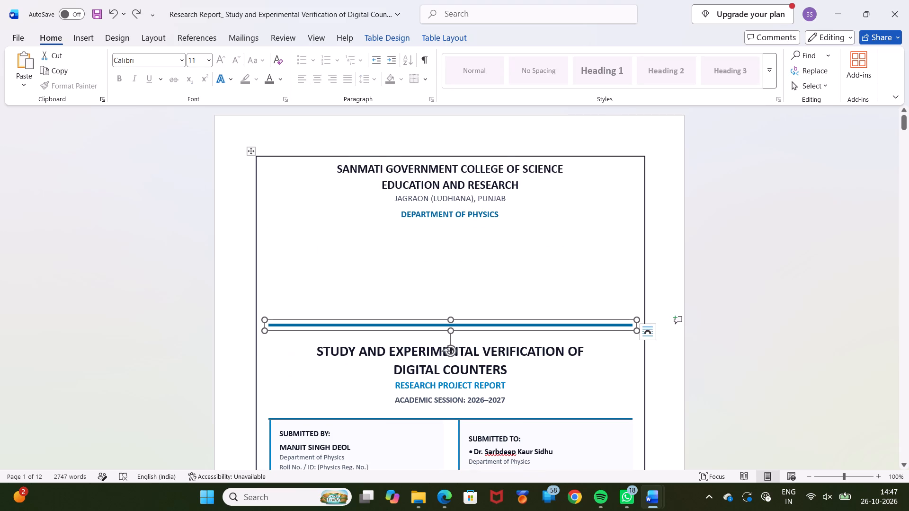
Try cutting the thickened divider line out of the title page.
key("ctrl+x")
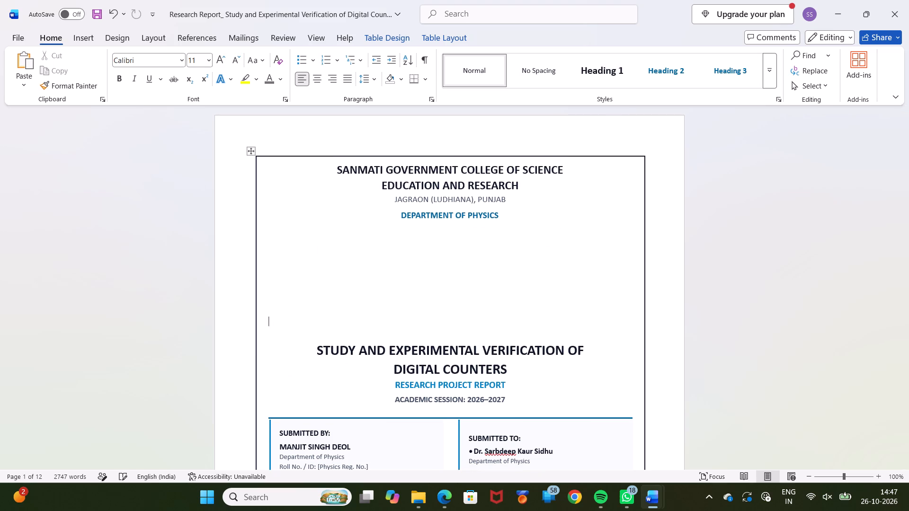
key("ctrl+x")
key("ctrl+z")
Undo the remaining title page edits, including the divider's thickening and the removal of the space above the college name.
key("ctrl+z")
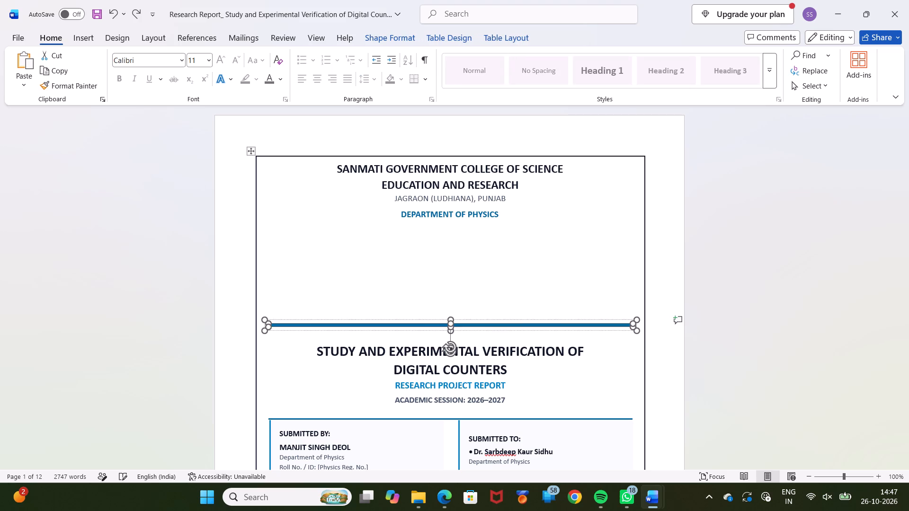
key("ctrl+z")
key("ctrl+z")
key("ctrl+z")
key("ctrl+z")
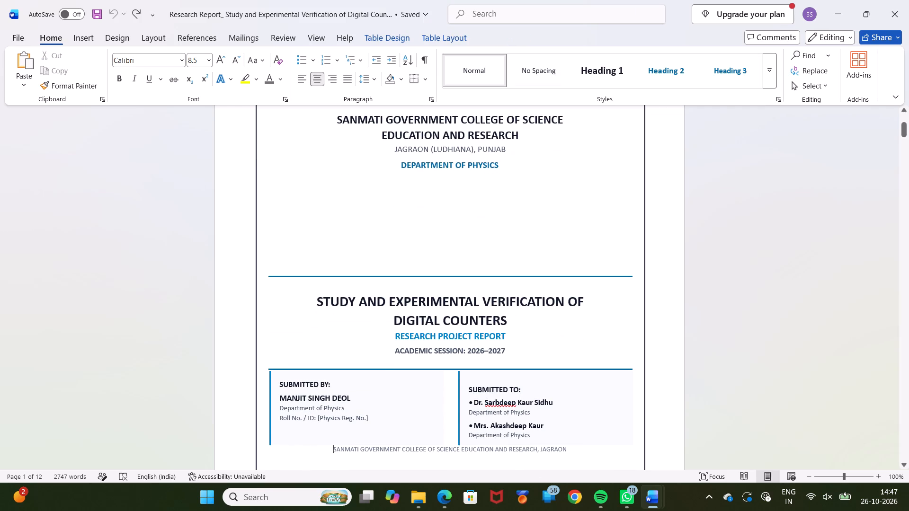
Skim the layout of the whole report through its last page and back to the title page.
scroll(373, 434, "down", 5)
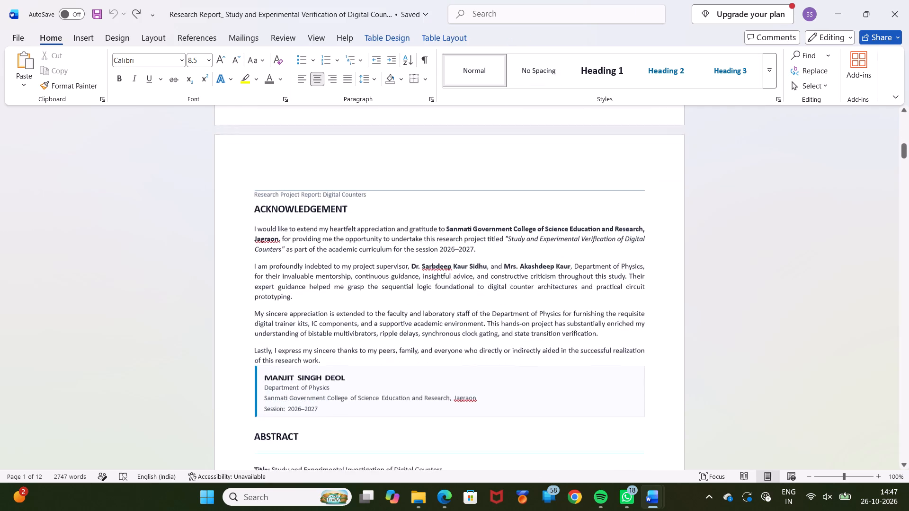
scroll(373, 434, "down", 10)
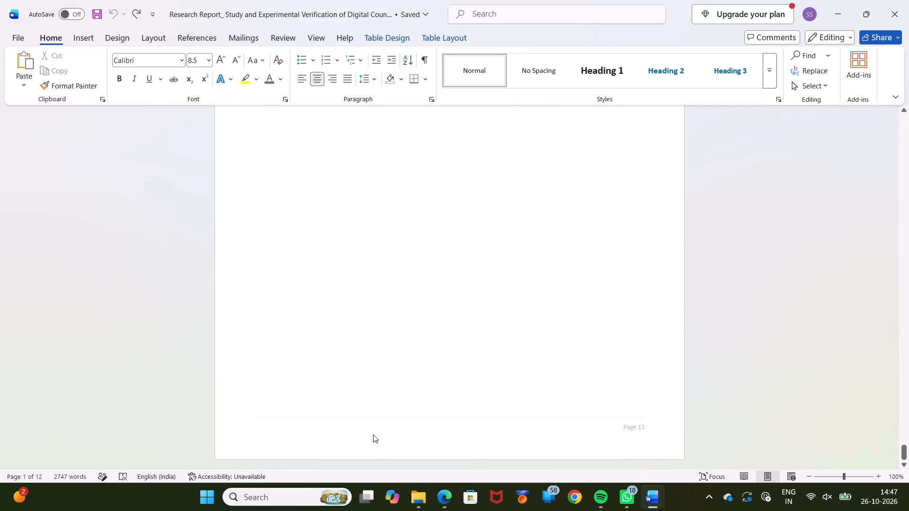
scroll(373, 434, "down", 5)
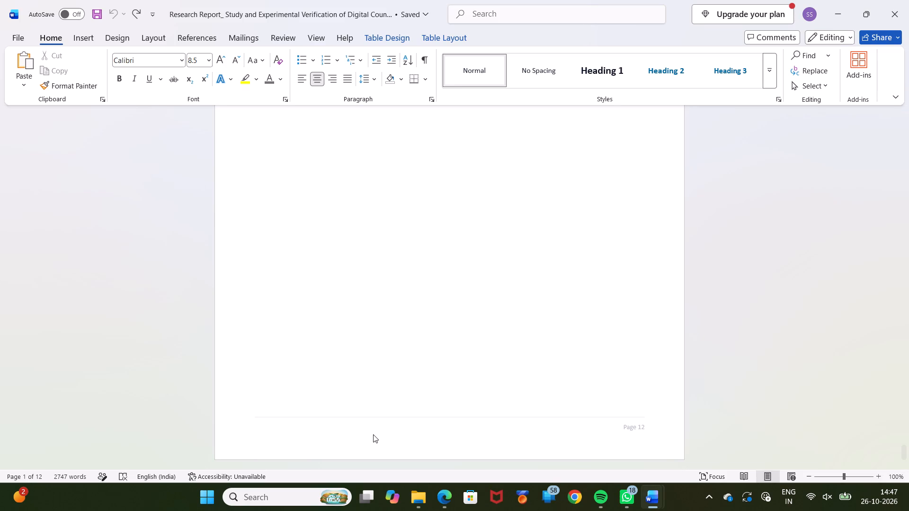
scroll(373, 434, "down", 2)
scroll(373, 434, "right", 1)
scroll(463, 357, "up", 2)
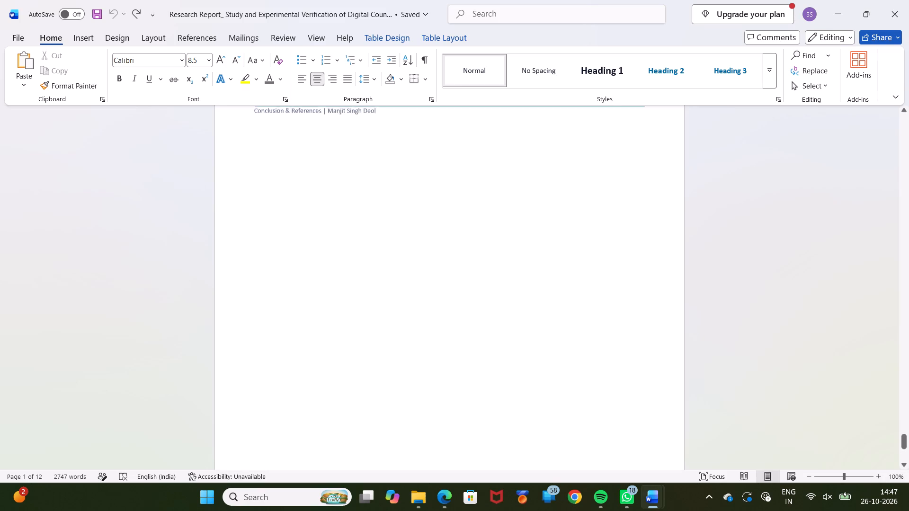
scroll(463, 357, "up", 5)
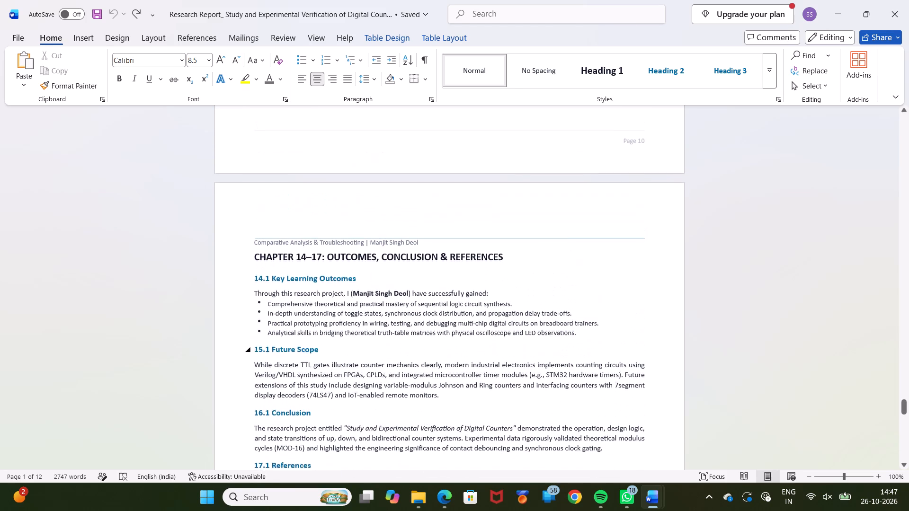
scroll(463, 357, "up", 7)
scroll(463, 357, "down", 4)
scroll(463, 357, "up", 7)
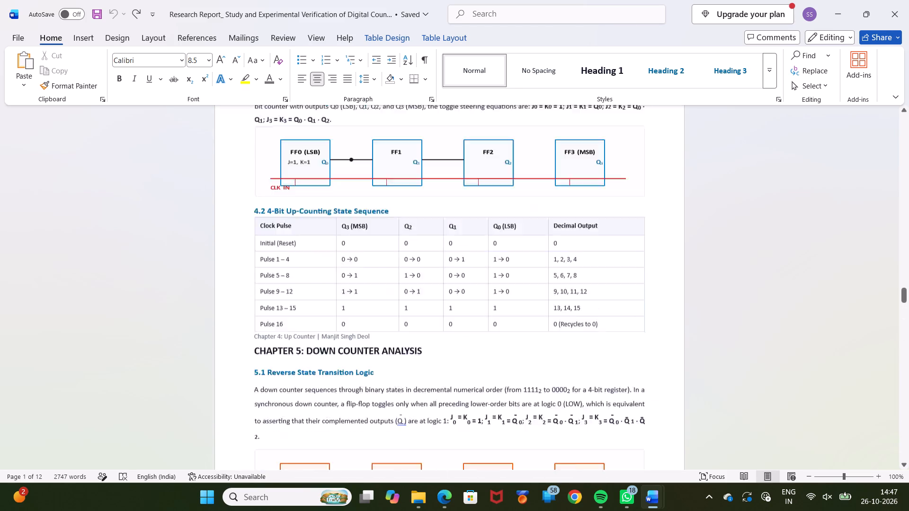
scroll(463, 357, "up", 4)
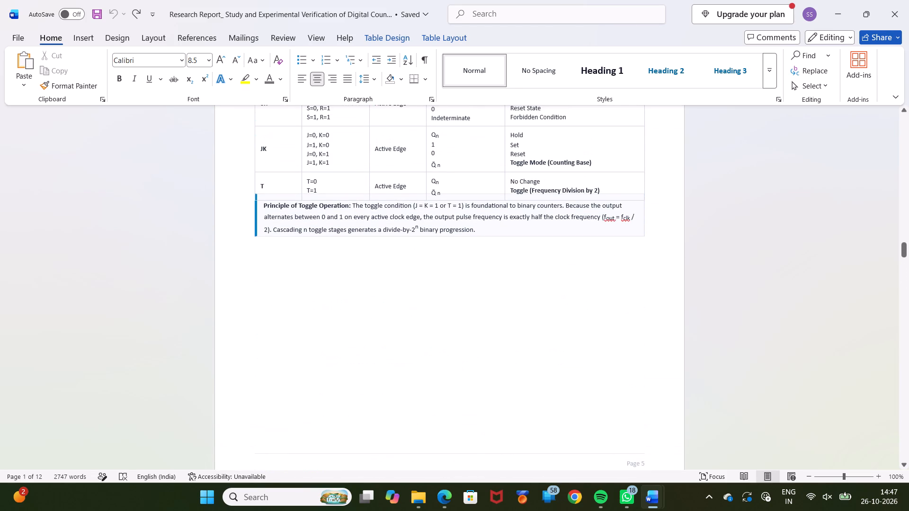
scroll(463, 357, "up", 10)
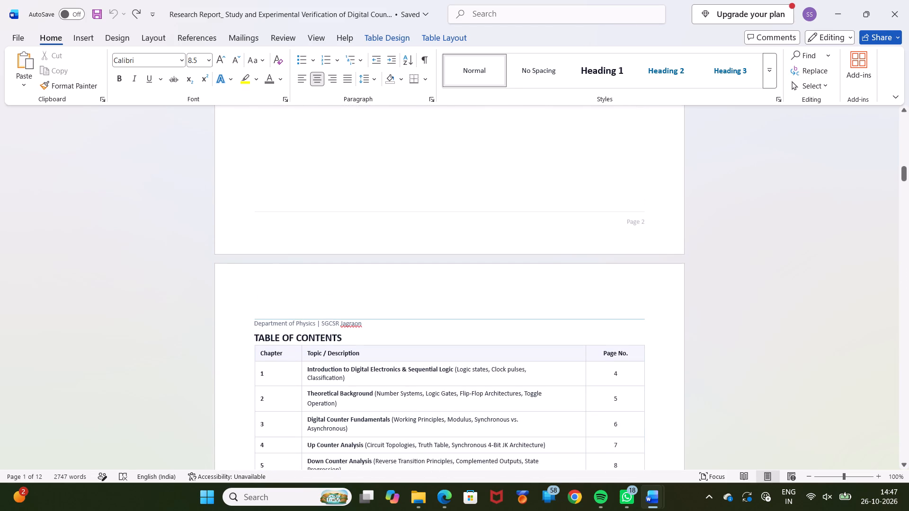
scroll(463, 357, "up", 2)
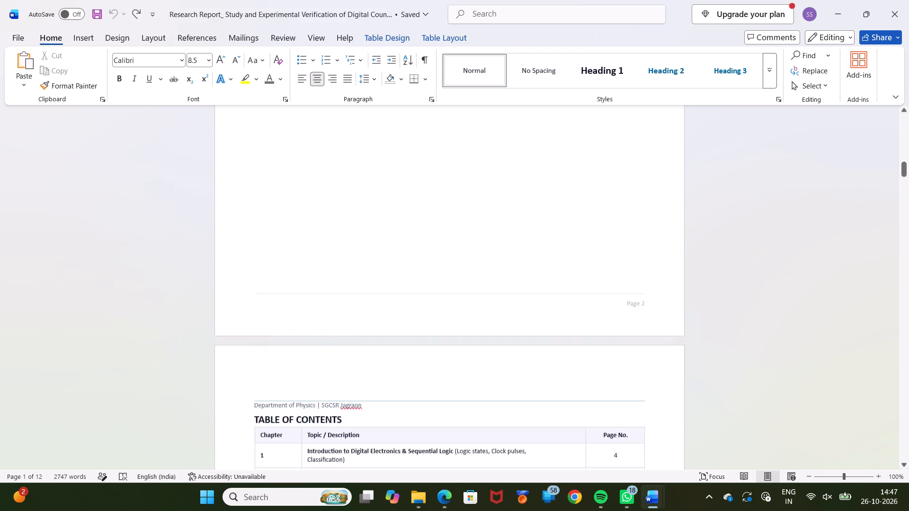
scroll(463, 357, "up", 13)
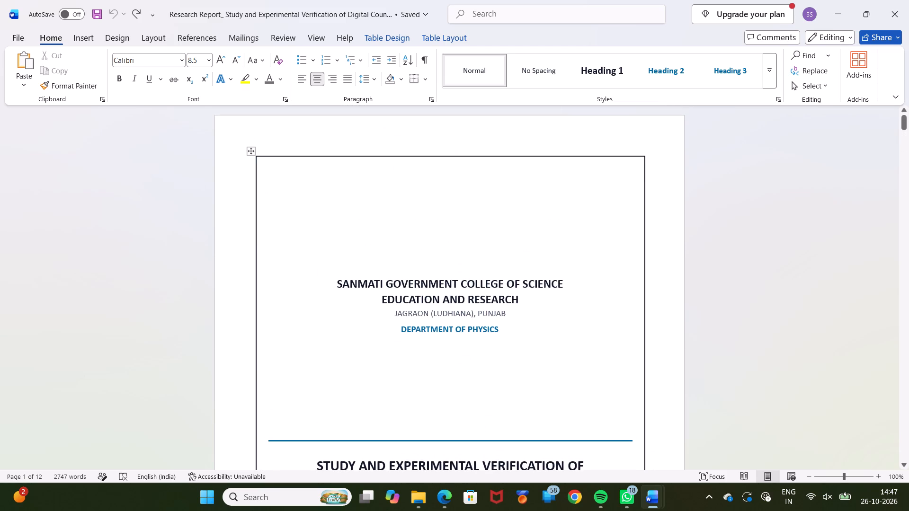
scroll(463, 357, "up", 1)
Examine the layout of the title page, acknowledgement, abstract and table of contents pages.
scroll(463, 357, "down", 1)
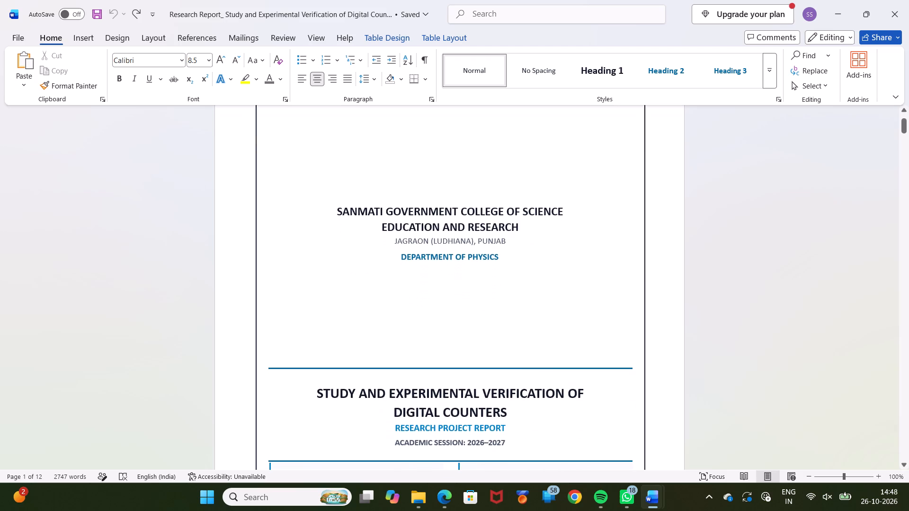
scroll(463, 357, "down", 2)
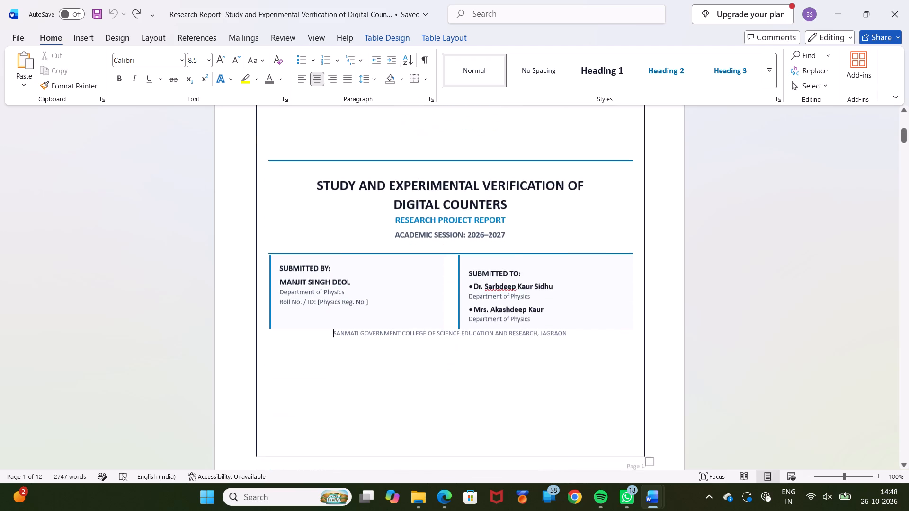
scroll(463, 357, "down", 5)
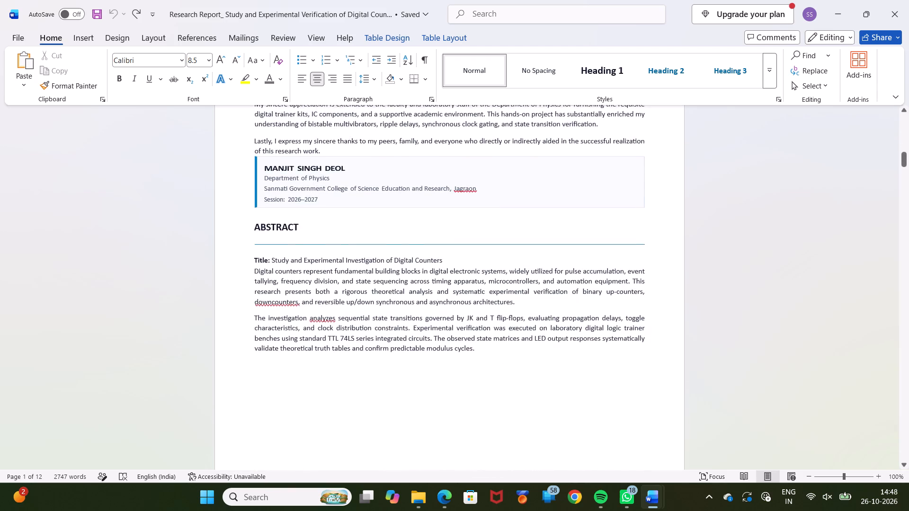
scroll(463, 357, "down", 4)
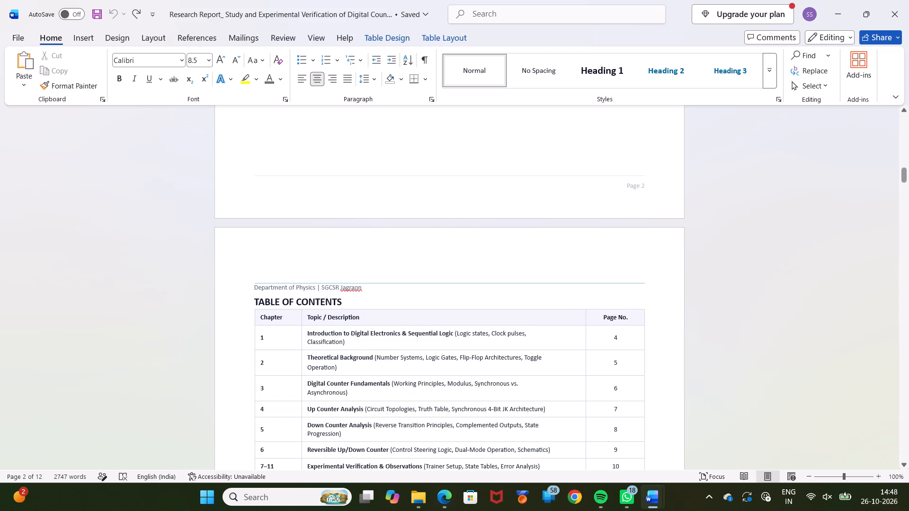
scroll(404, 339, "down", 3)
scroll(404, 339, "up", 1)
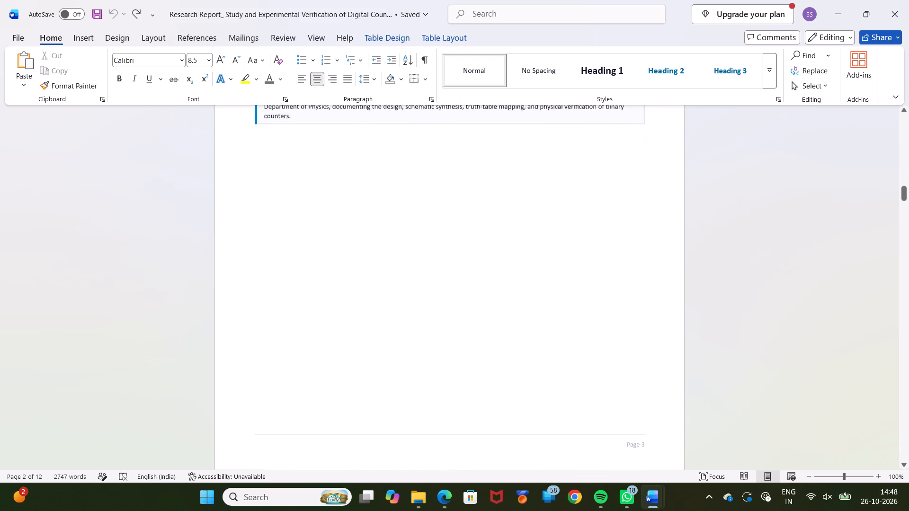
Stretch the TABLE OF CONTENTS table downward so its rows are taller and fill more of page 3, keeping its width.
scroll(404, 339, "up", 1)
right_click(404, 339)
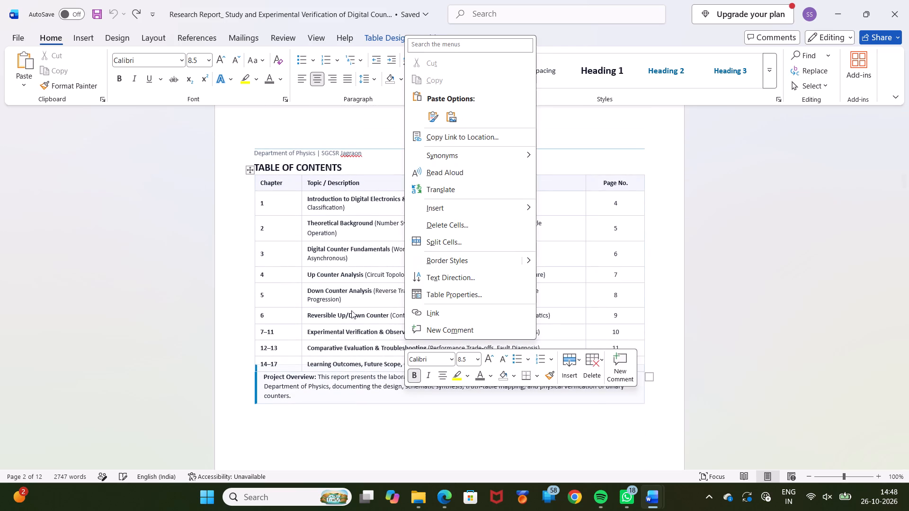
left_click(337, 301)
left_click(252, 172)
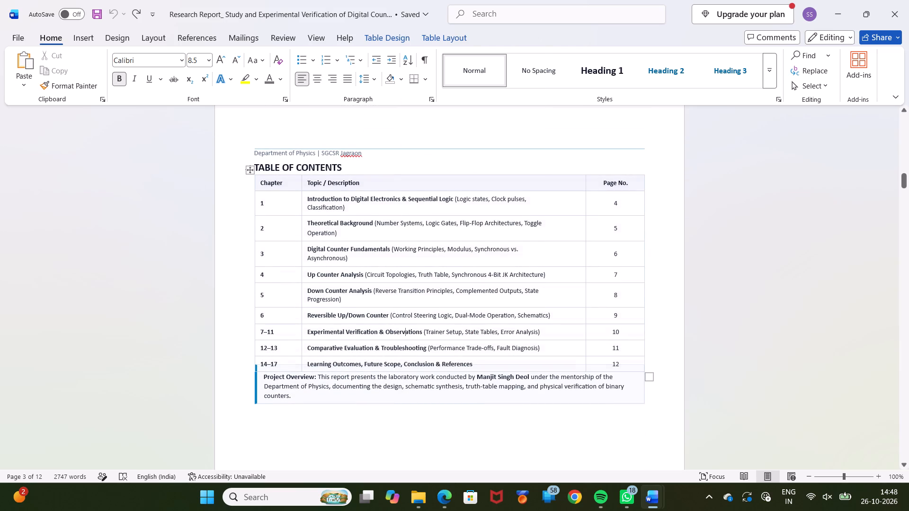
left_click(248, 169)
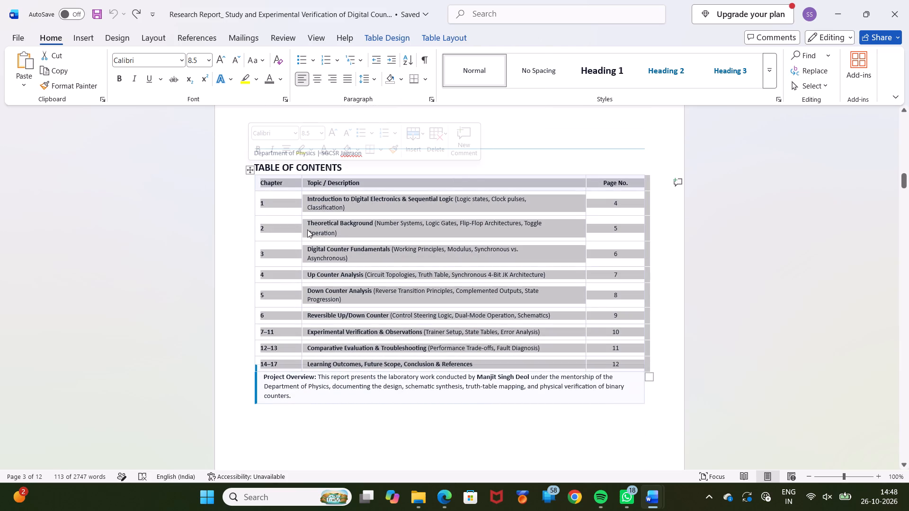
left_click(245, 365)
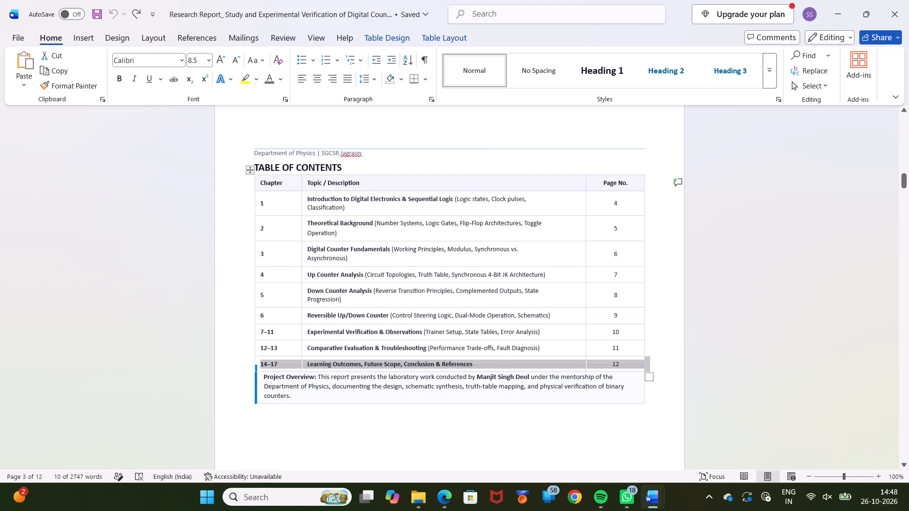
left_click_drag(648, 379, 657, 441)
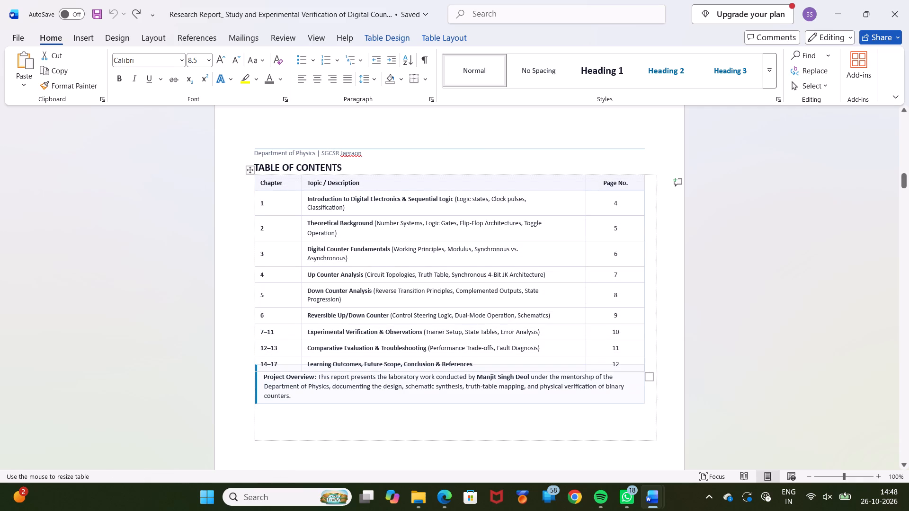
left_click_drag(657, 441, 642, 463)
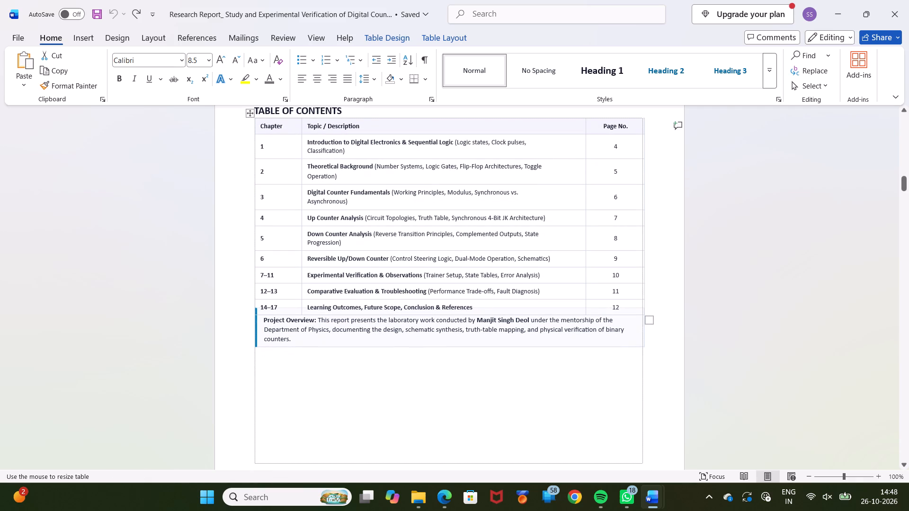
left_click_drag(642, 463, 645, 465)
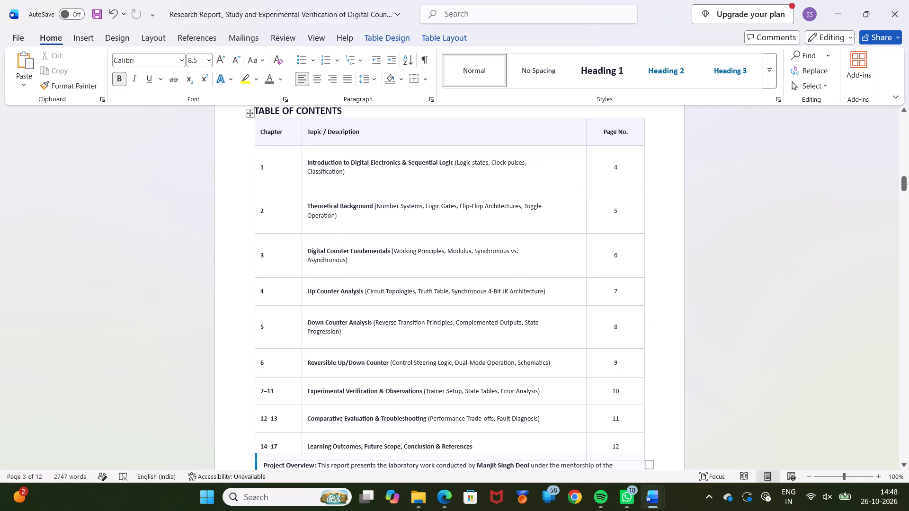
scroll(600, 386, "down", 1)
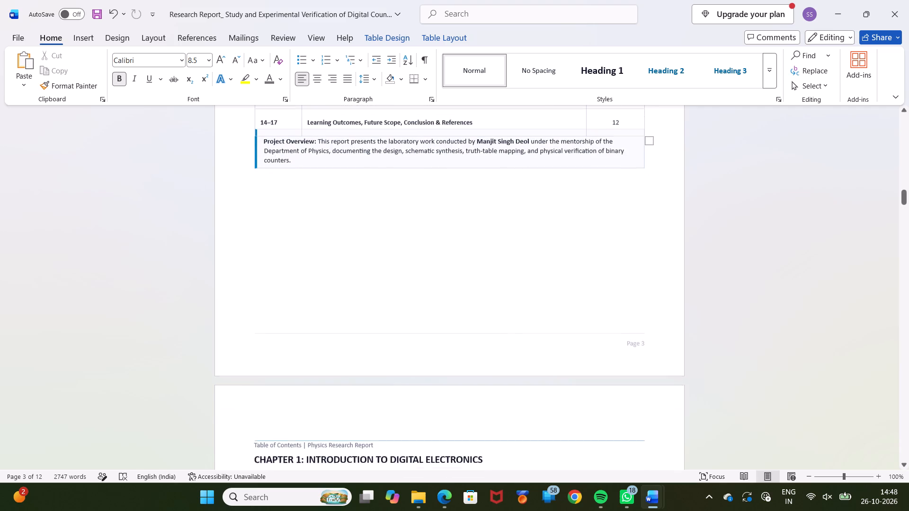
Stretch the TABLE OF CONTENTS table further down so it nearly reaches the page 3 footer, keeping its width.
scroll(651, 293, "up", 1)
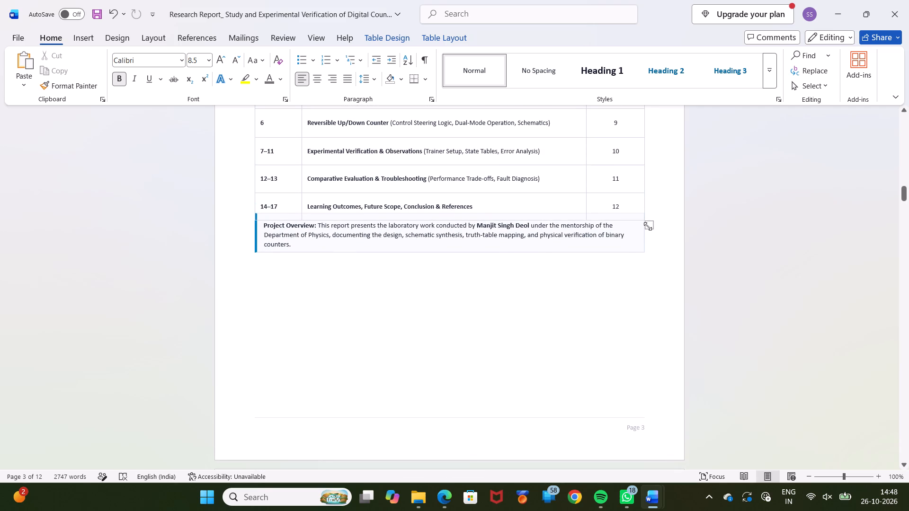
left_click_drag(648, 226, 636, 369)
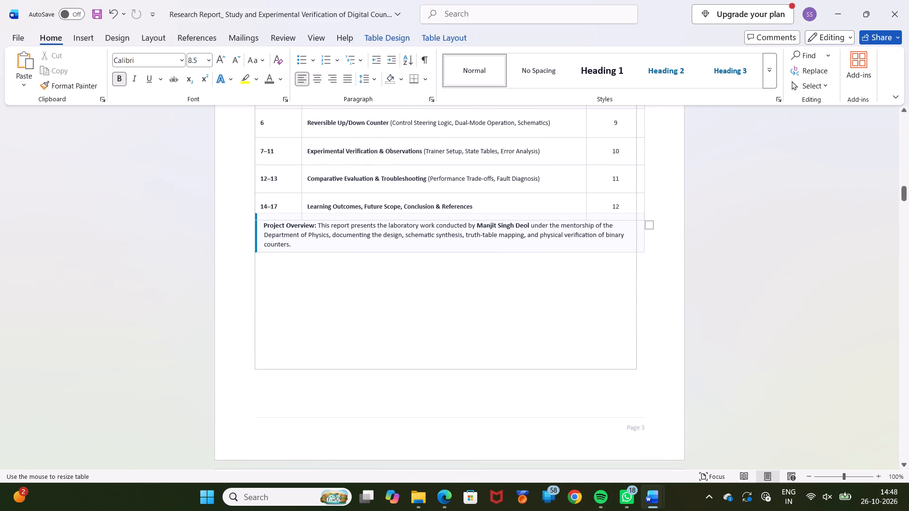
left_click_drag(636, 369, 647, 369)
left_click_drag(647, 369, 643, 368)
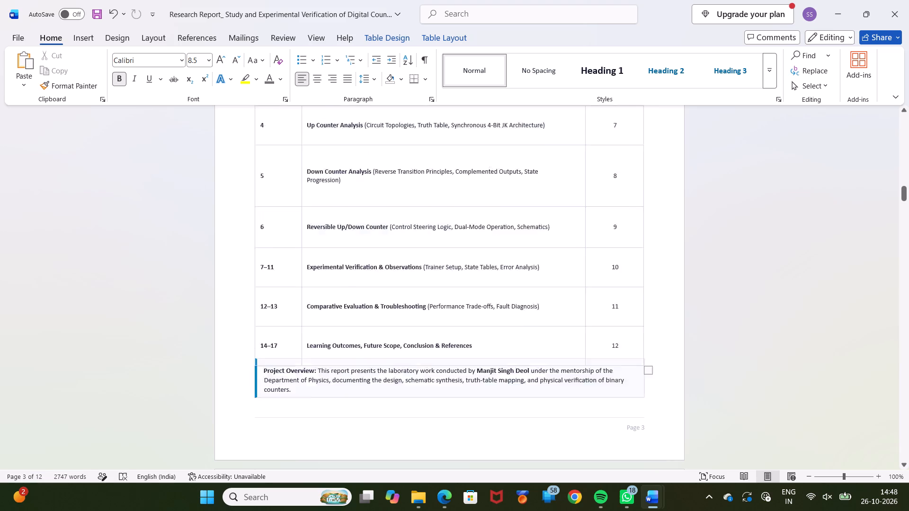
Examine the stretched TABLE OF CONTENTS table from its last row back up to its header row.
scroll(561, 356, "down", 3)
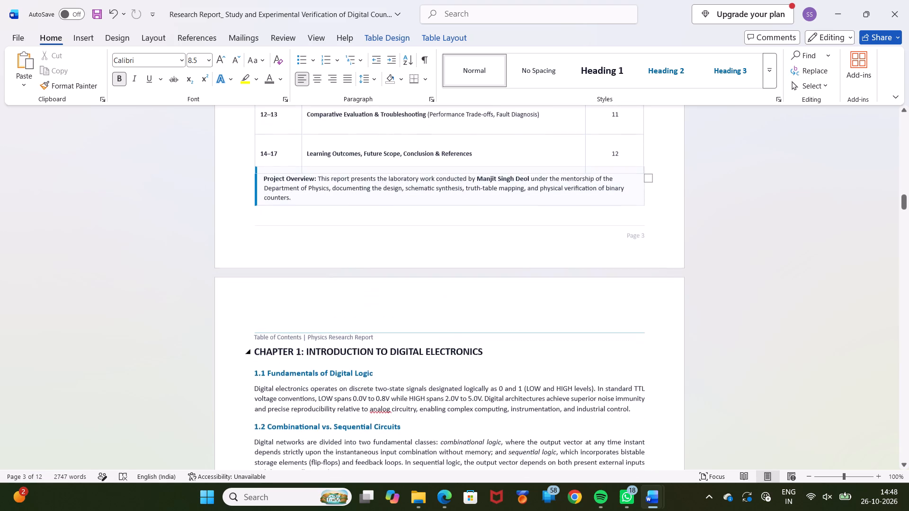
scroll(561, 356, "up", 4)
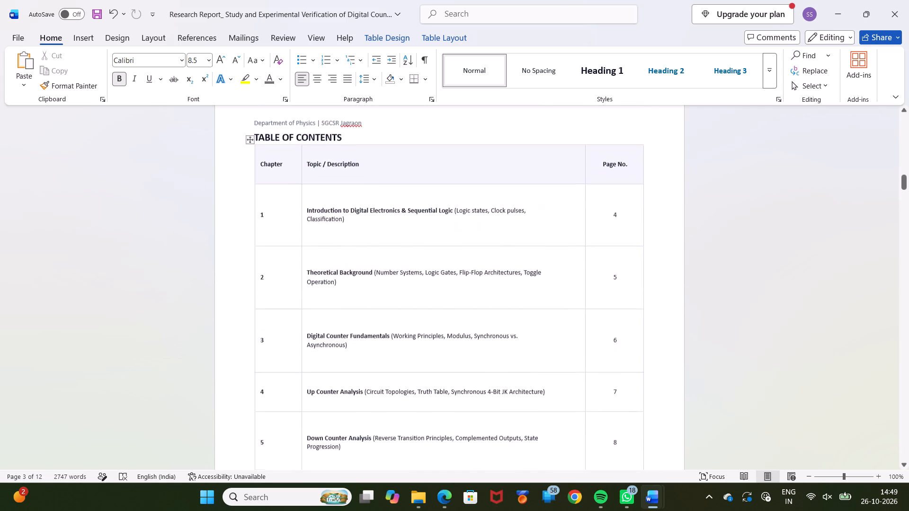
scroll(561, 356, "left", 3)
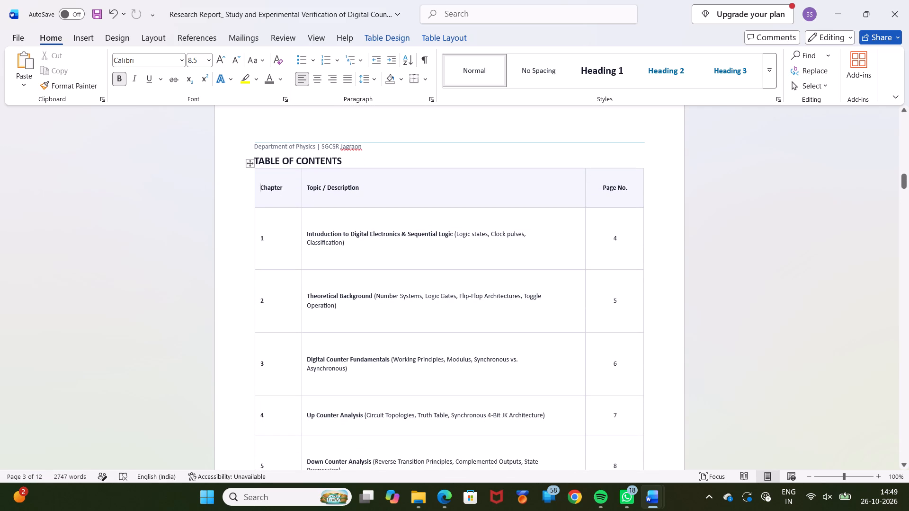
scroll(561, 356, "left", 2)
scroll(561, 356, "up", 1)
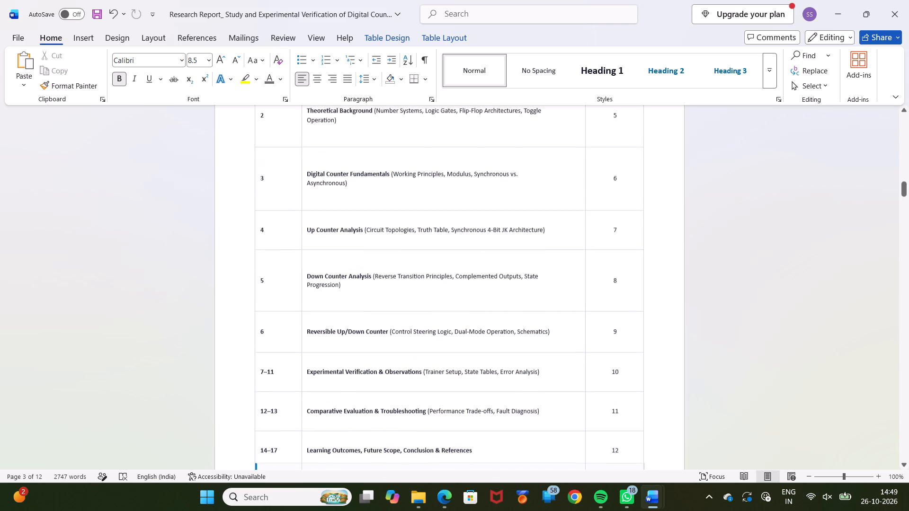
scroll(561, 356, "up", 1)
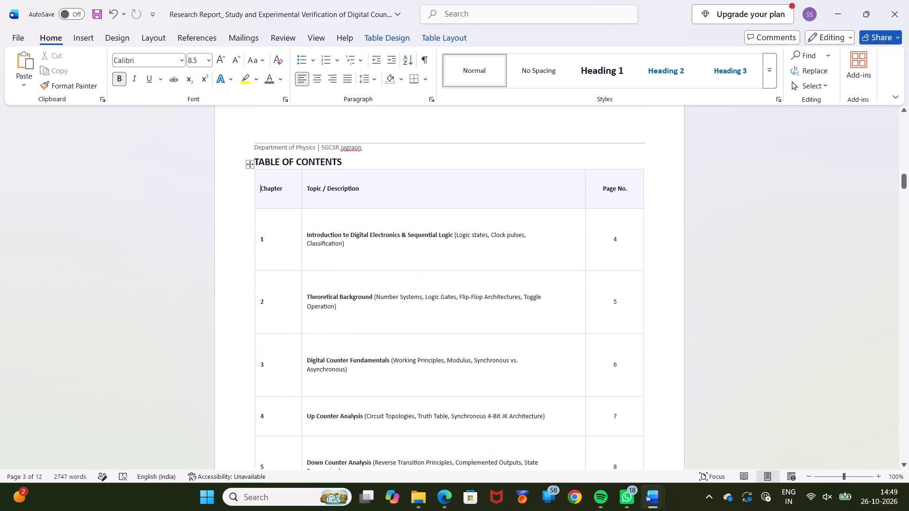
Set the text of the whole TABLE OF CONTENTS table, from header row through chapters 14–17, to font size 14.
left_click_drag(260, 187, 314, 221)
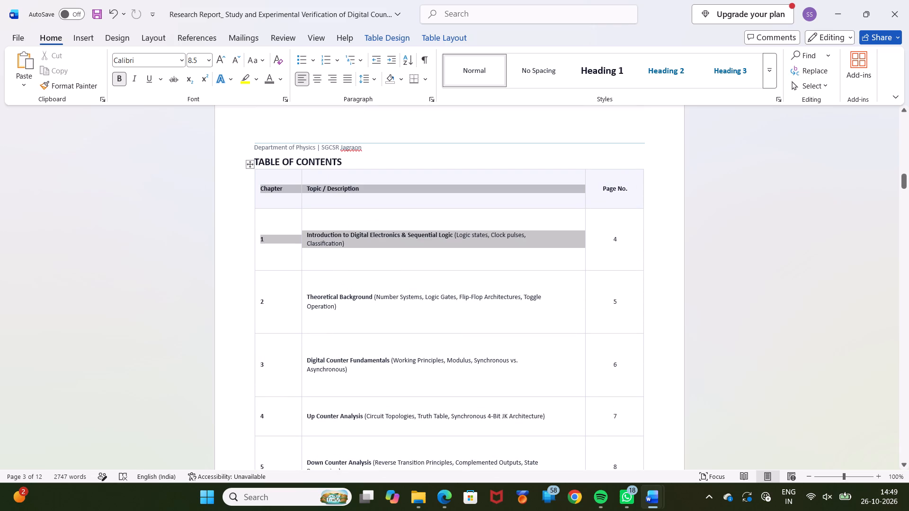
left_click_drag(314, 221, 536, 435)
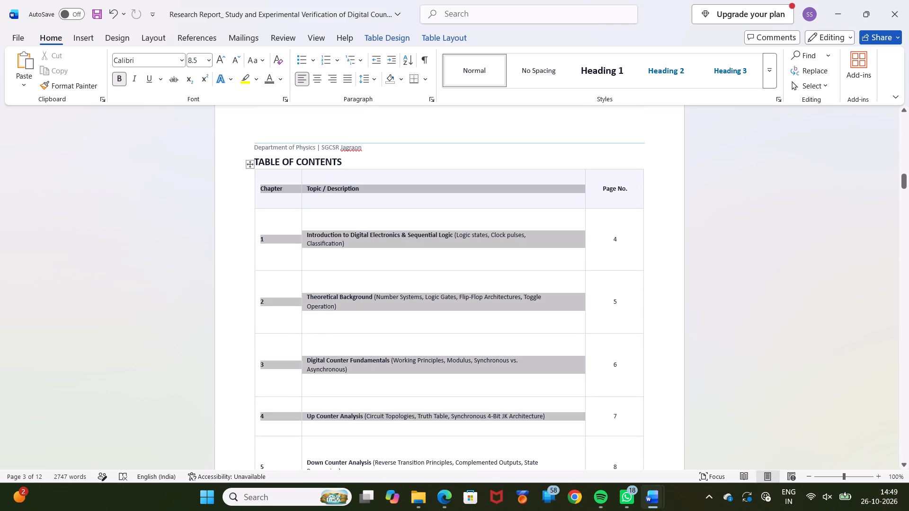
left_click_drag(536, 435, 592, 491)
scroll(533, 402, "down", 1)
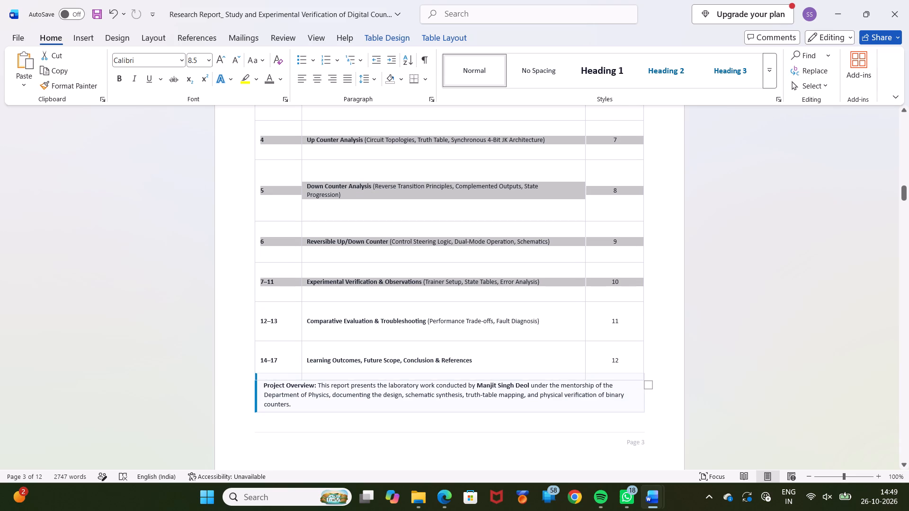
scroll(628, 394, "down", 1, "ctrl")
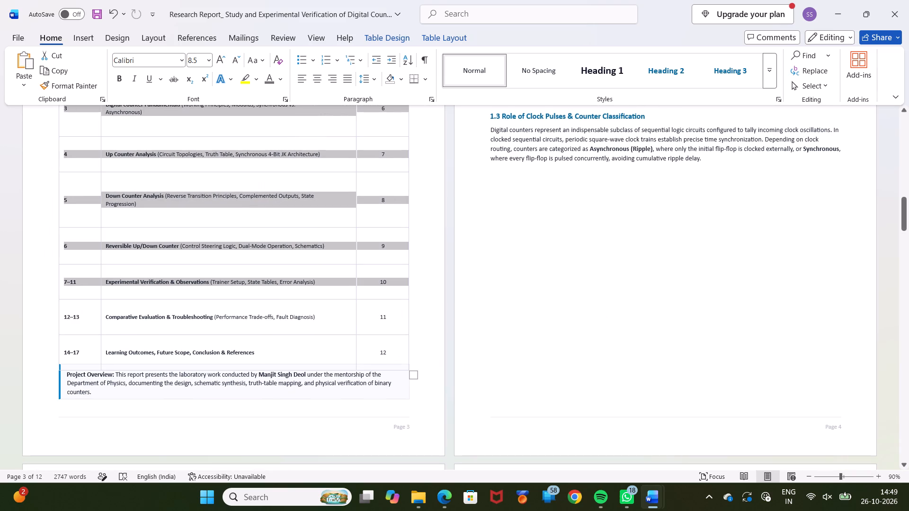
scroll(628, 394, "down", 4, "ctrl")
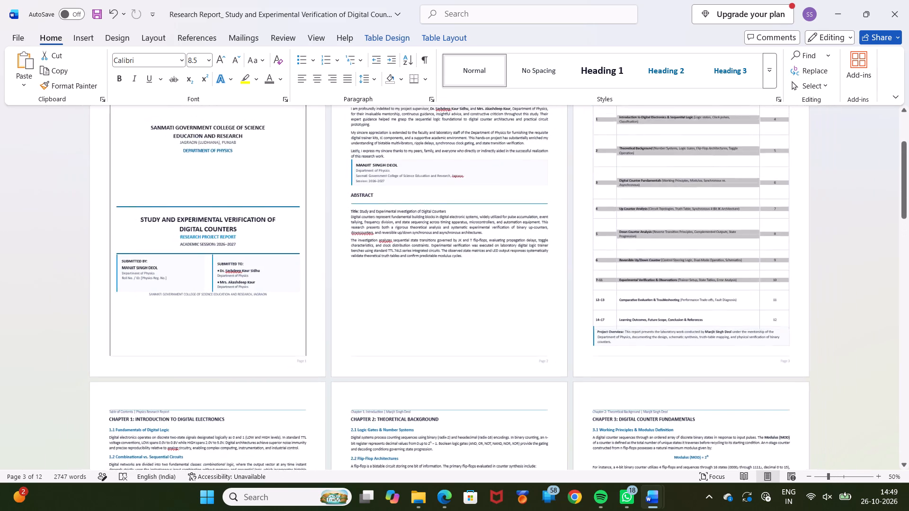
scroll(628, 394, "down", 4, "ctrl")
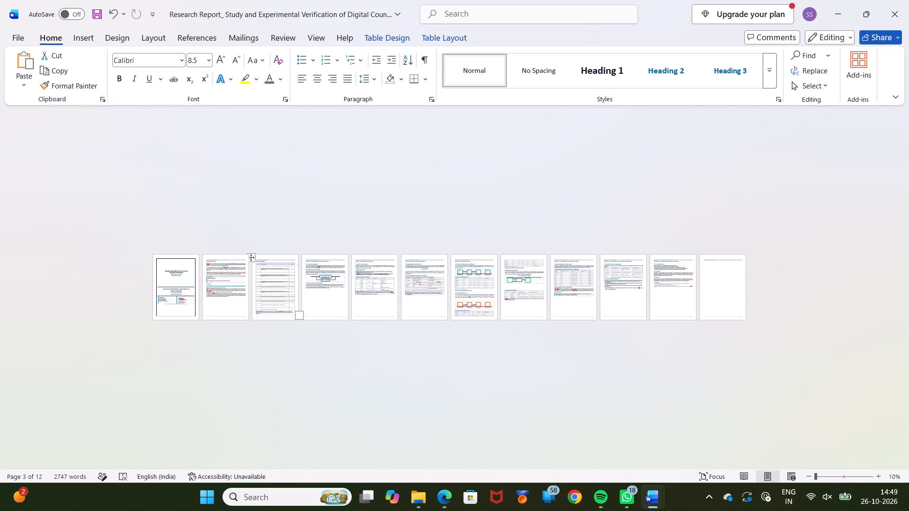
scroll(628, 394, "up", 4, "ctrl")
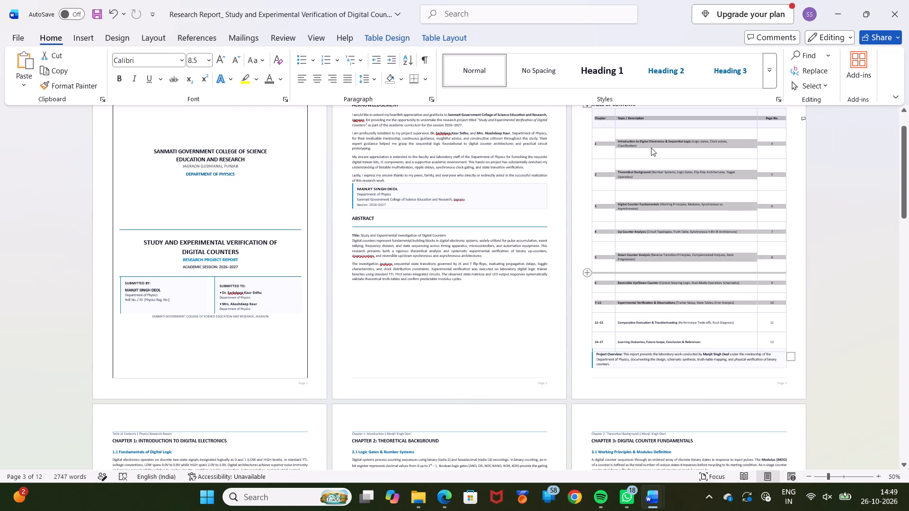
left_click(594, 116)
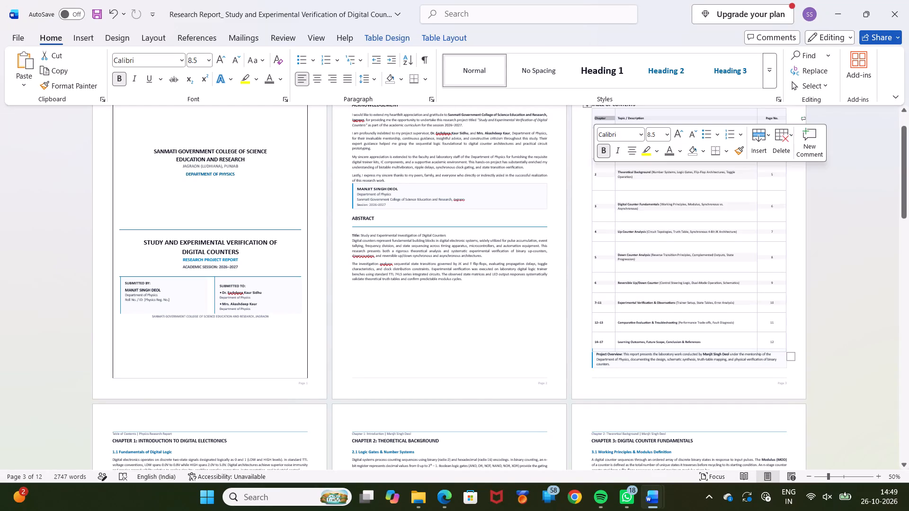
left_click(595, 116)
left_click_drag(595, 116, 715, 311)
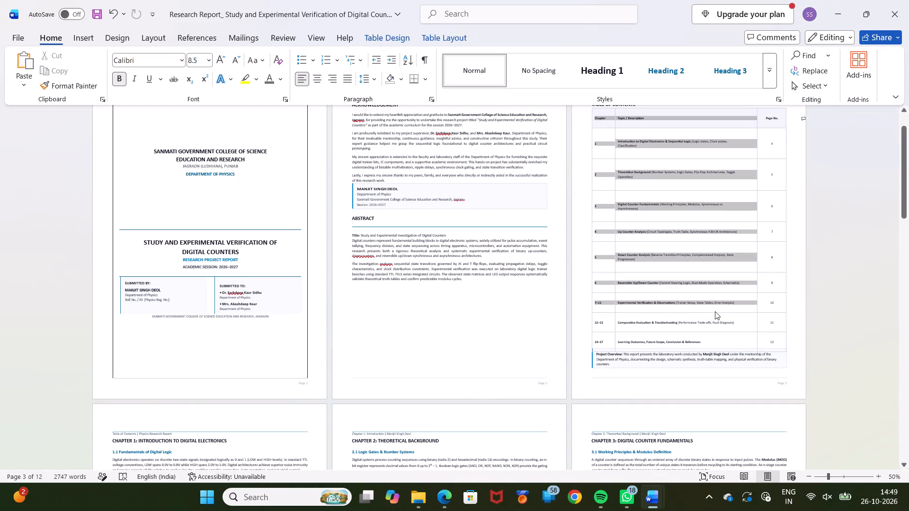
left_click_drag(715, 311, 784, 336)
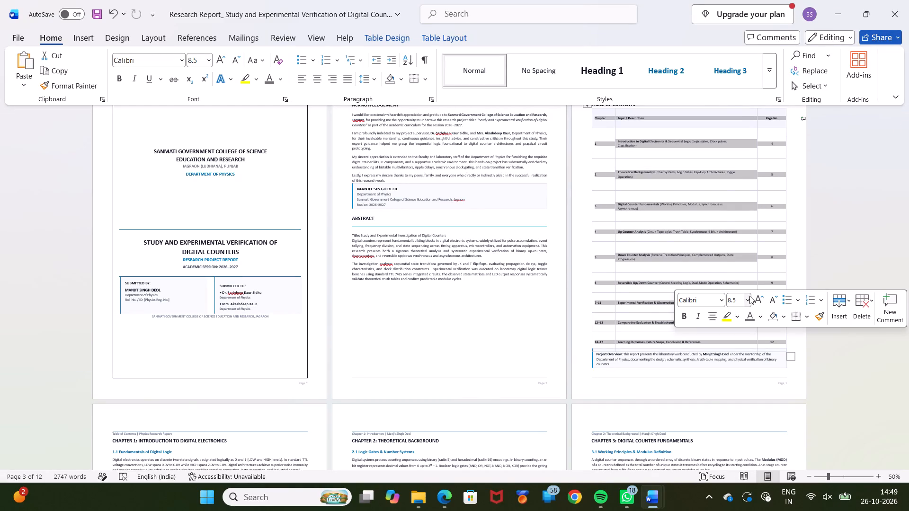
left_click(749, 296)
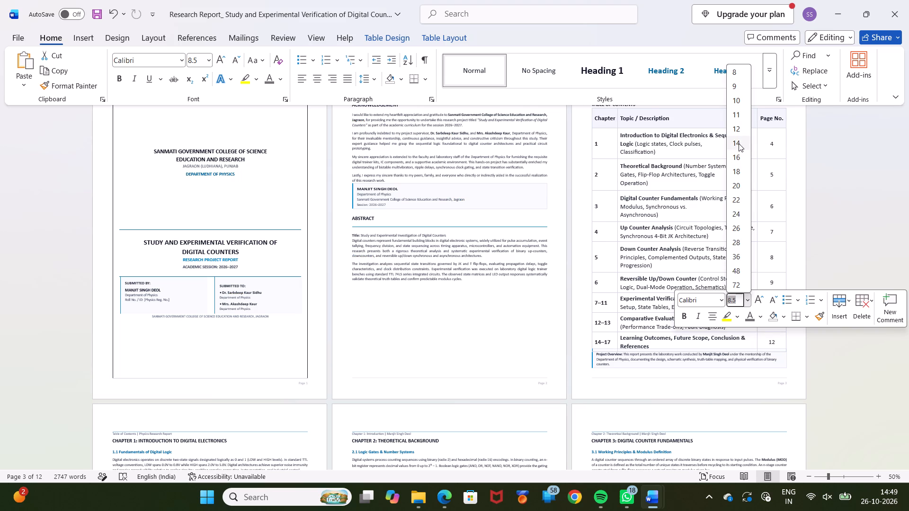
left_click(739, 143)
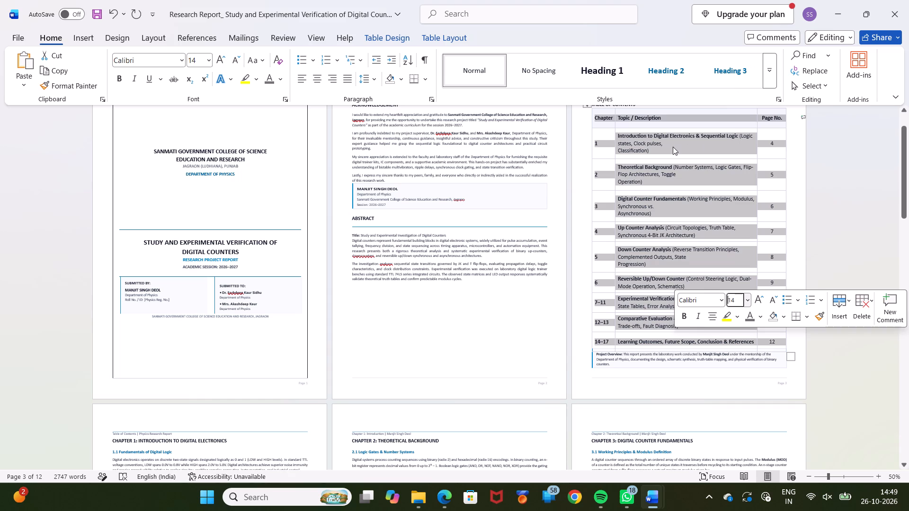
left_click(673, 147)
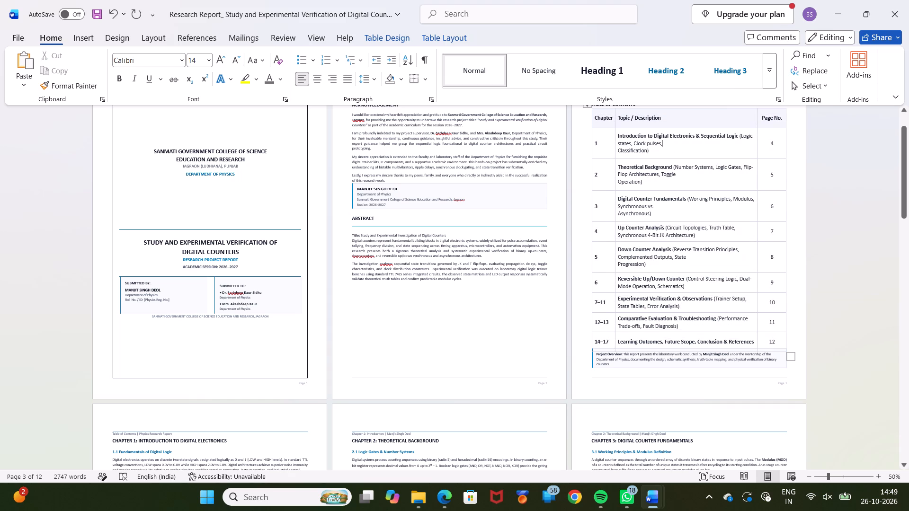
Move the Project Overview box on page 3 slightly down so it sits just below the table of contents.
left_click(607, 362)
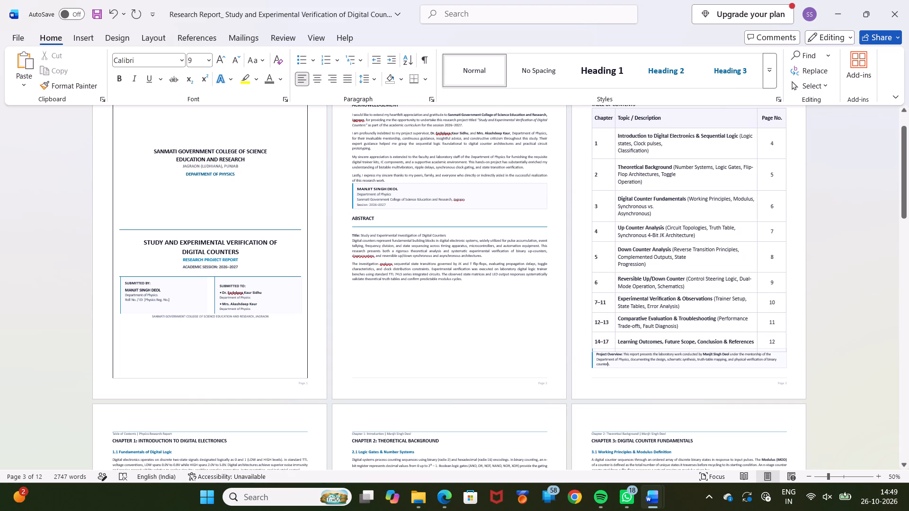
left_click_drag(783, 364, 786, 376)
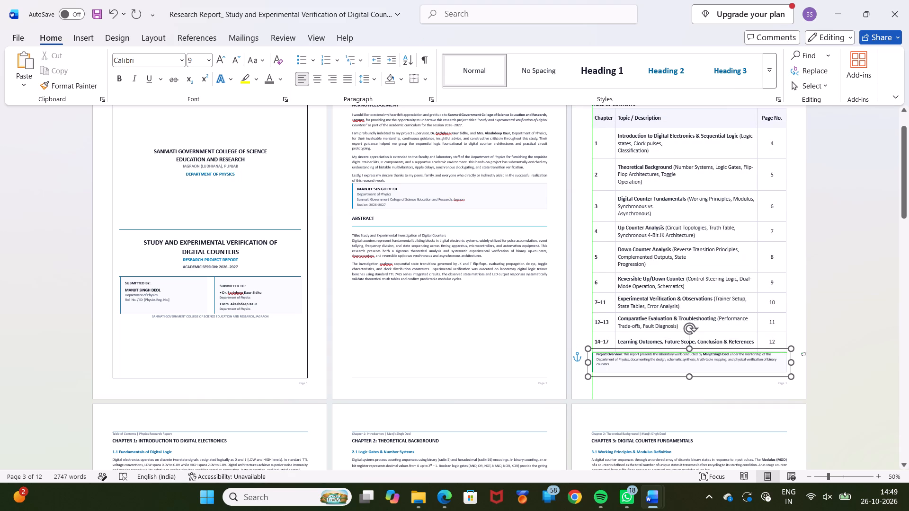
left_click_drag(786, 376, 787, 379)
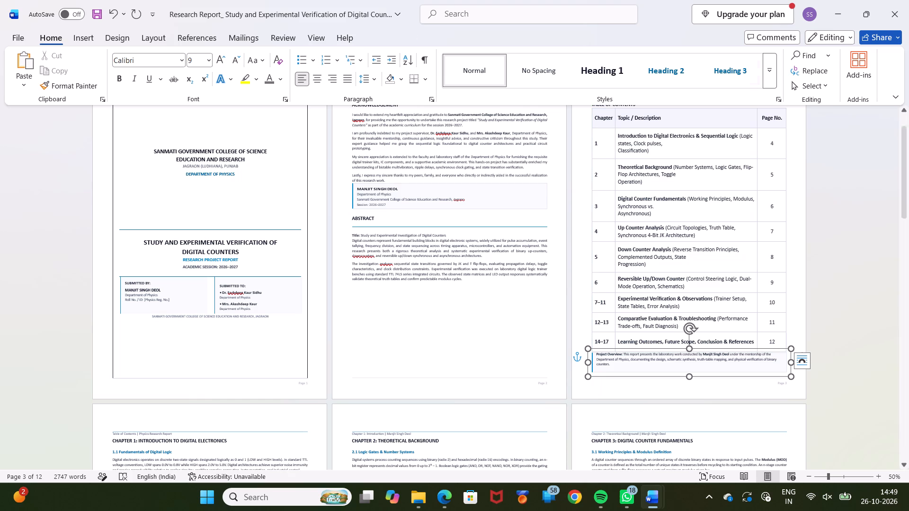
left_click(749, 361)
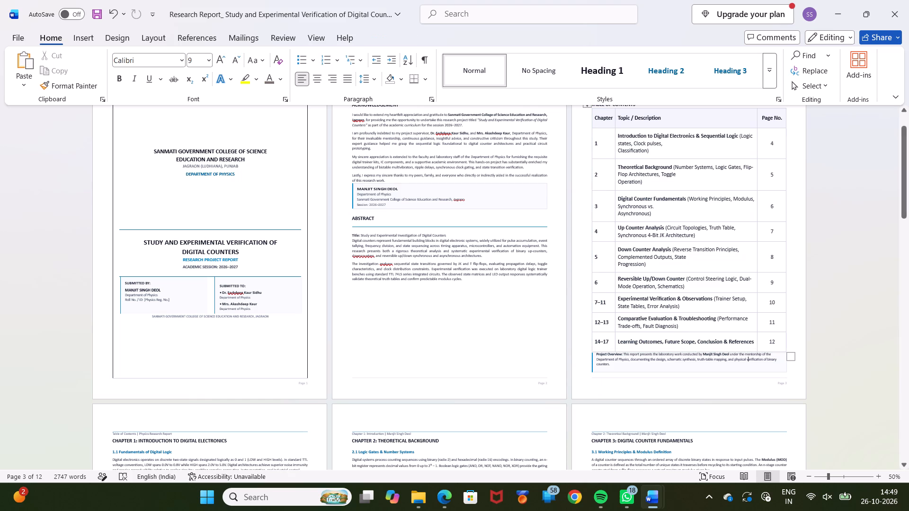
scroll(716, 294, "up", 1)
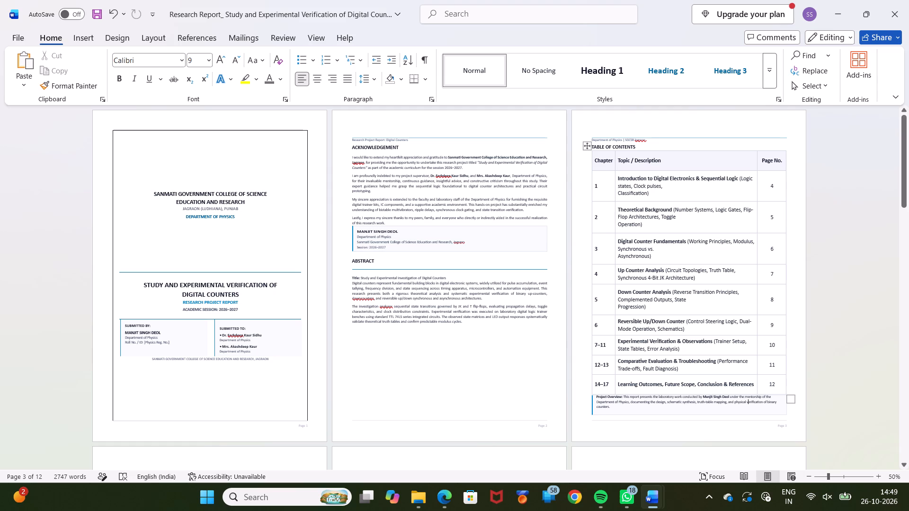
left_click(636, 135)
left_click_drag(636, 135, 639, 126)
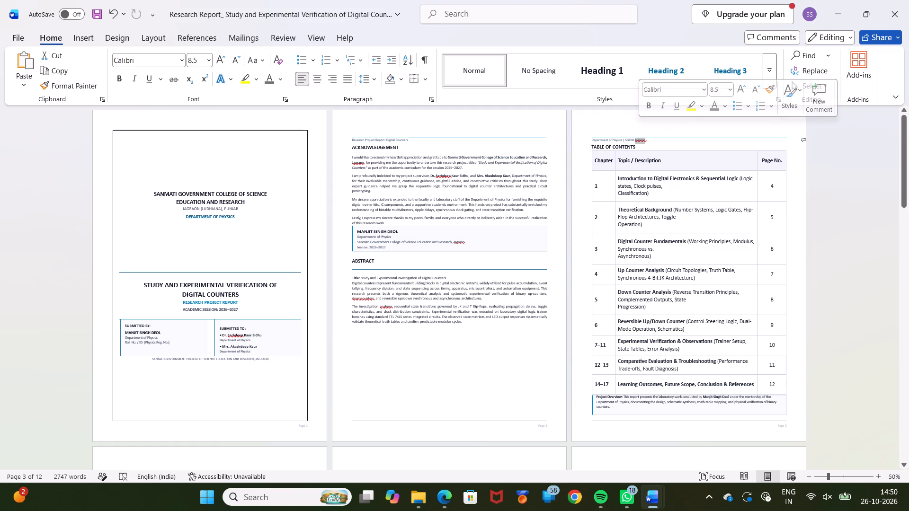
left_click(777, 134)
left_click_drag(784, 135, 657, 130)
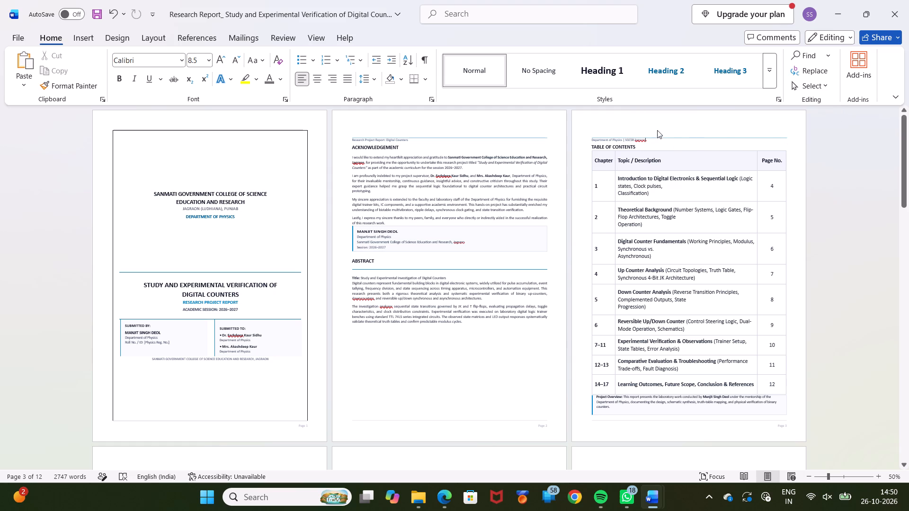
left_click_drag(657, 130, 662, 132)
Review the report's page layout at different zoom levels, from the title page to the table of contents.
scroll(636, 129, "up", 1)
scroll(636, 129, "down", 1, "ctrl")
scroll(636, 129, "up", 1, "ctrl")
scroll(636, 129, "down", 1)
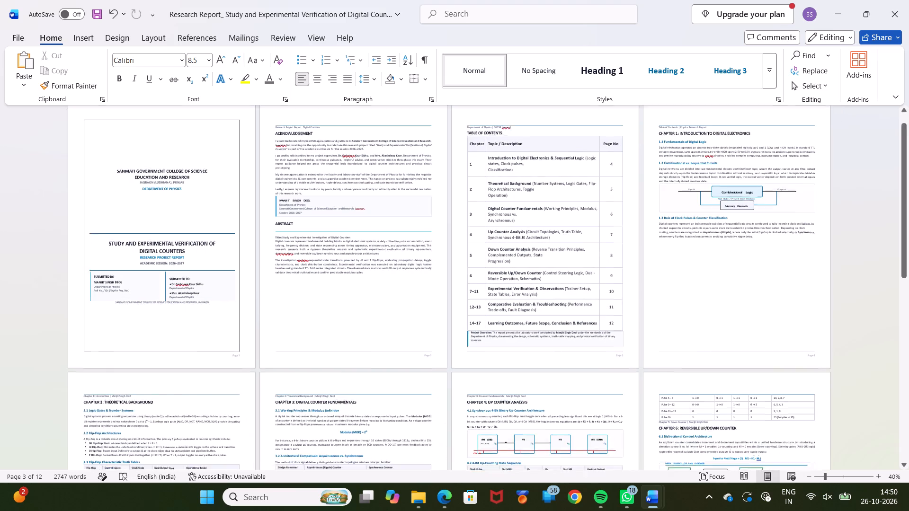
scroll(636, 129, "down", 1)
scroll(636, 129, "up", 2, "ctrl")
scroll(636, 129, "up", 1)
scroll(636, 129, "up", 8, "ctrl")
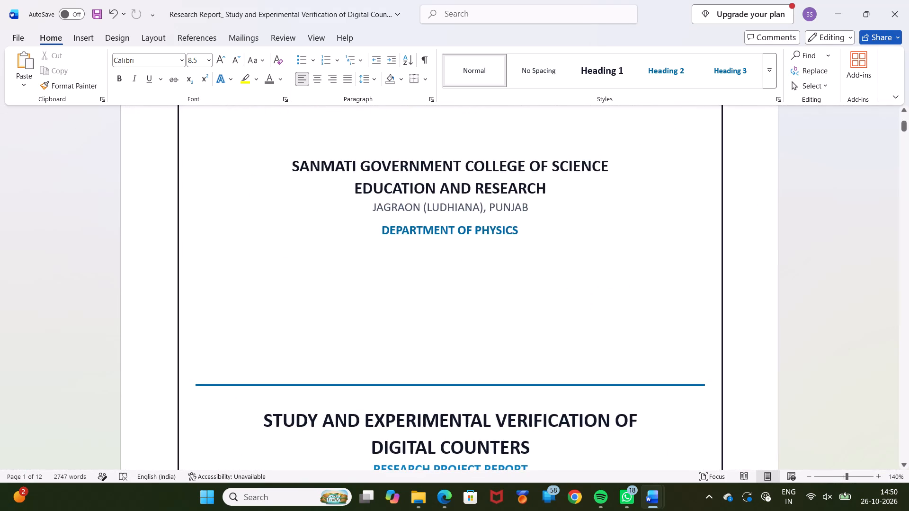
scroll(636, 129, "up", 3, "ctrl")
scroll(636, 129, "up", 3)
scroll(636, 129, "down", 1, "ctrl")
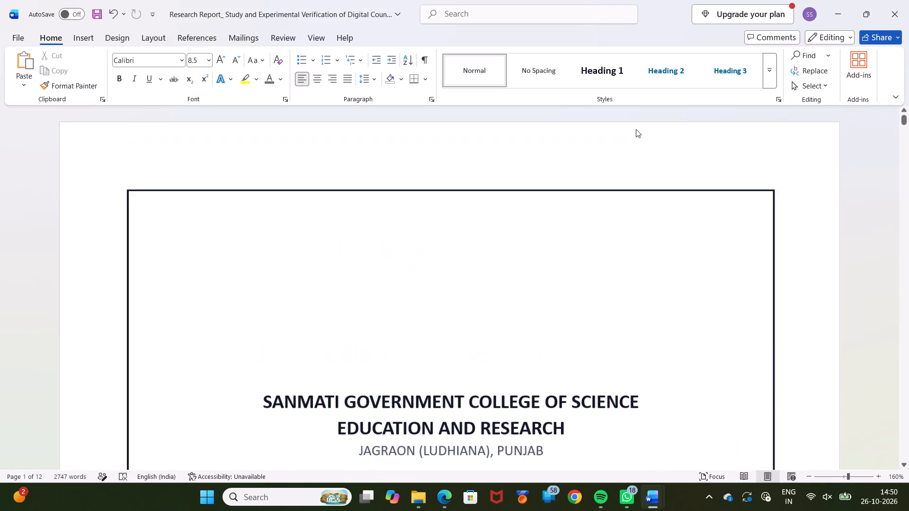
scroll(636, 129, "down", 1, "ctrl")
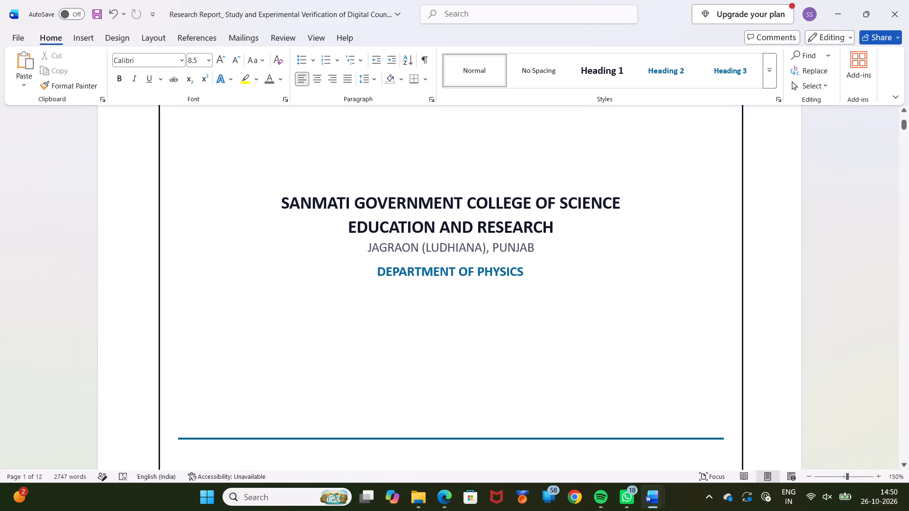
scroll(513, 277, "up", 7)
scroll(513, 277, "down", 1)
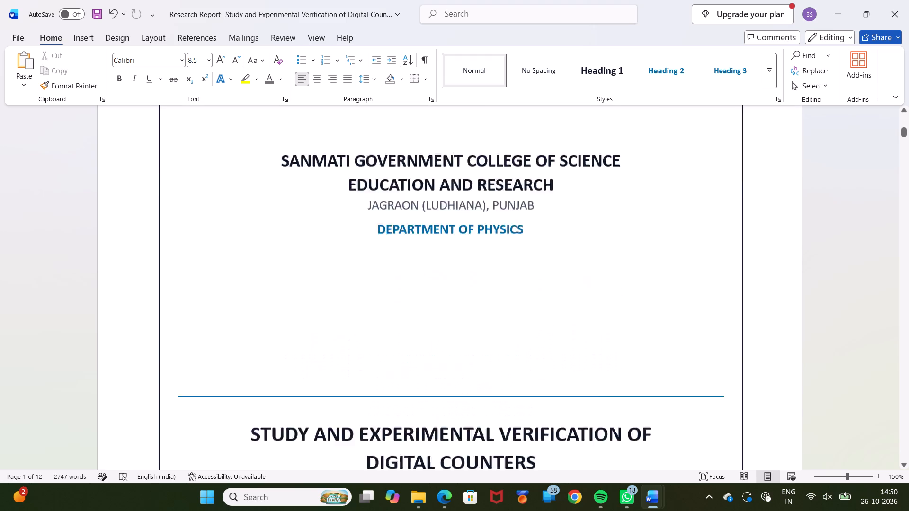
scroll(513, 277, "down", 7)
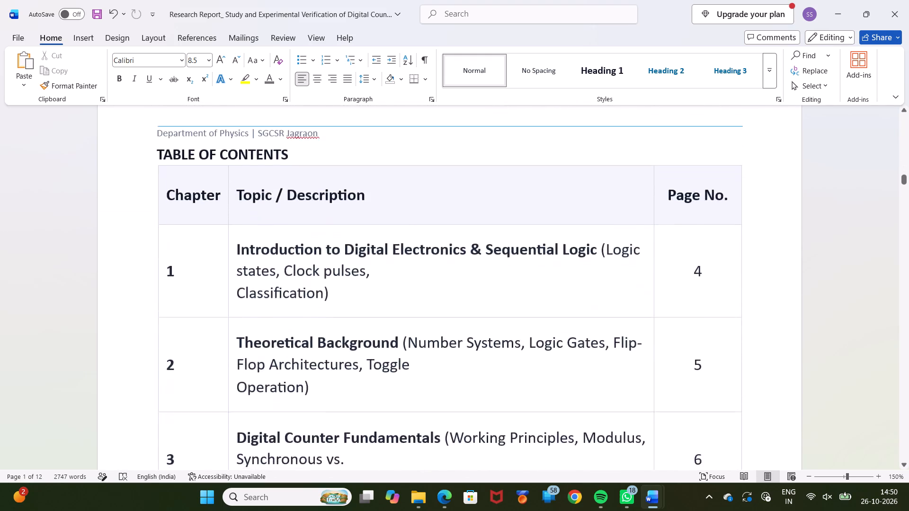
Set the four body paragraphs under the ACKNOWLEDGEMENT heading on page 2 to font size 14.
scroll(513, 277, "down", 2)
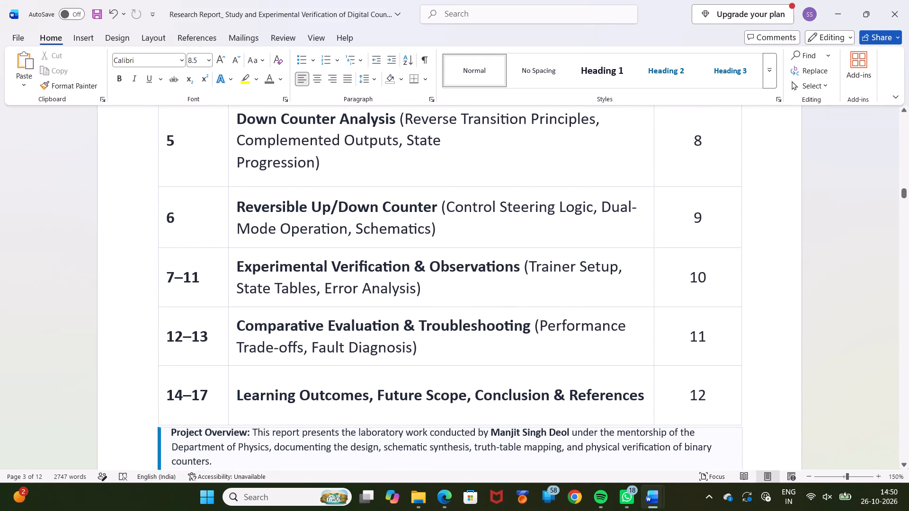
scroll(513, 277, "down", 3, "ctrl")
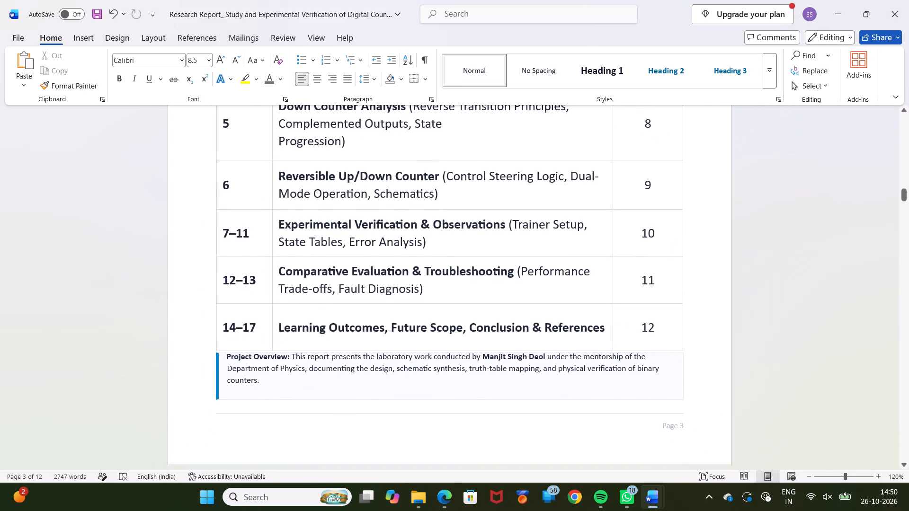
scroll(513, 277, "up", 2)
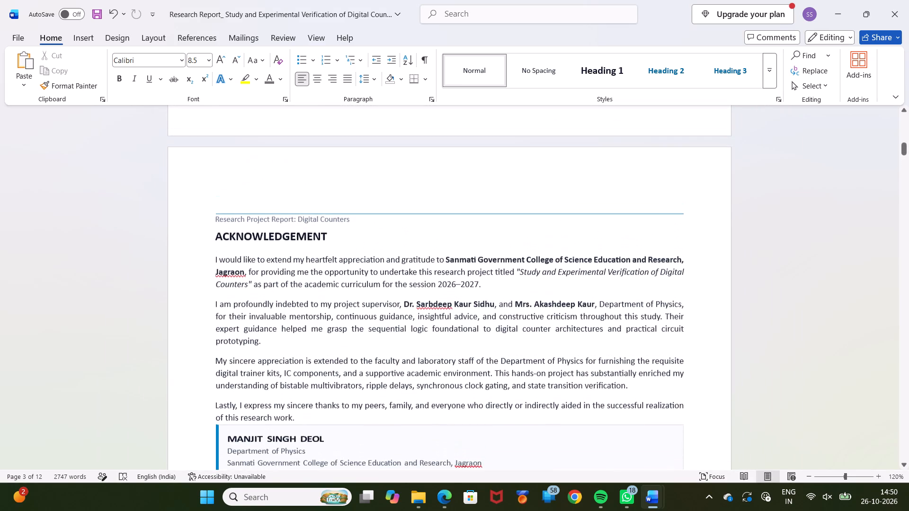
scroll(513, 277, "up", 1)
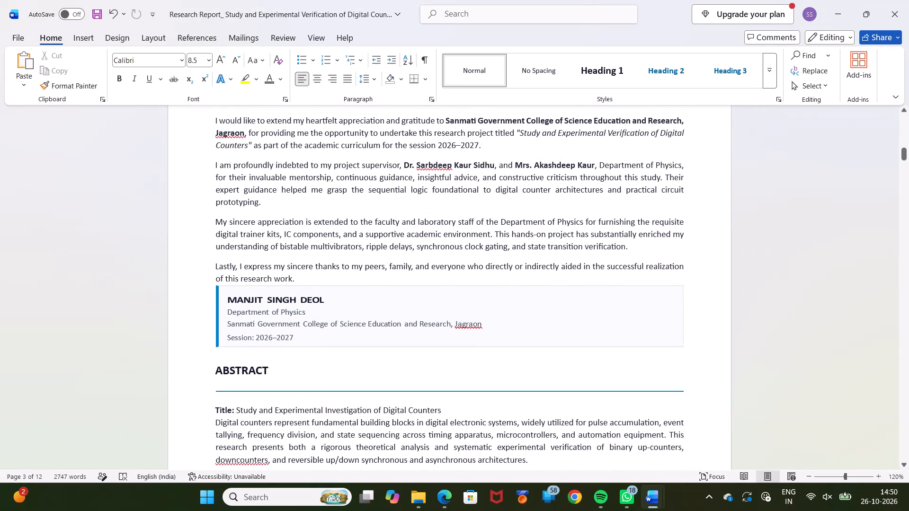
scroll(430, 251, "up", 1)
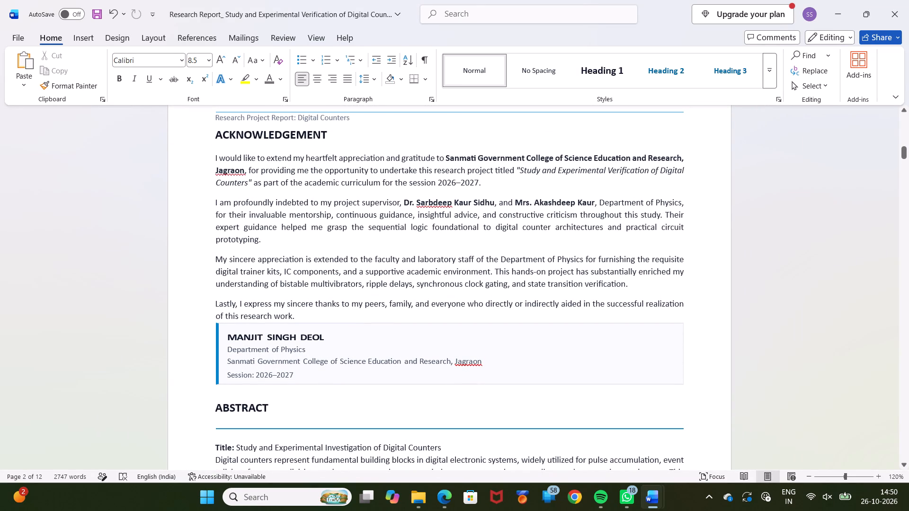
left_click_drag(215, 157, 442, 302)
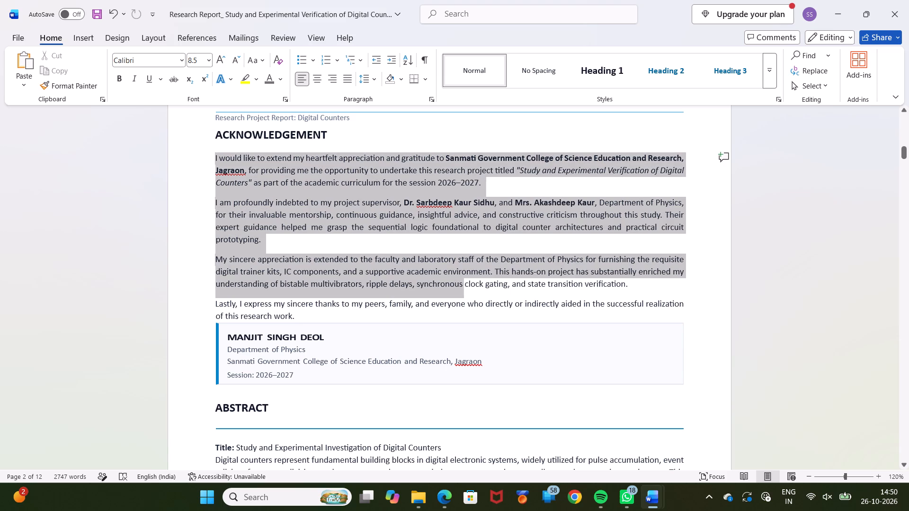
left_click_drag(442, 302, 526, 310)
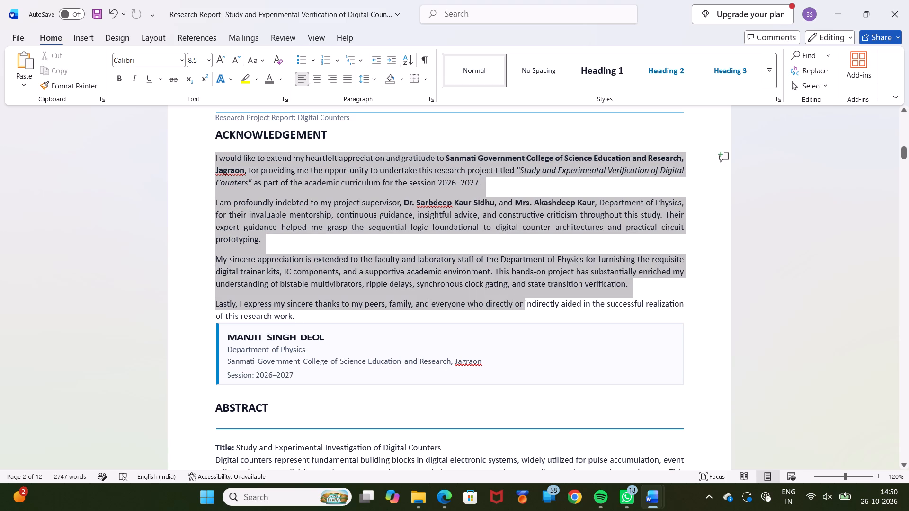
left_click_drag(526, 310, 528, 313)
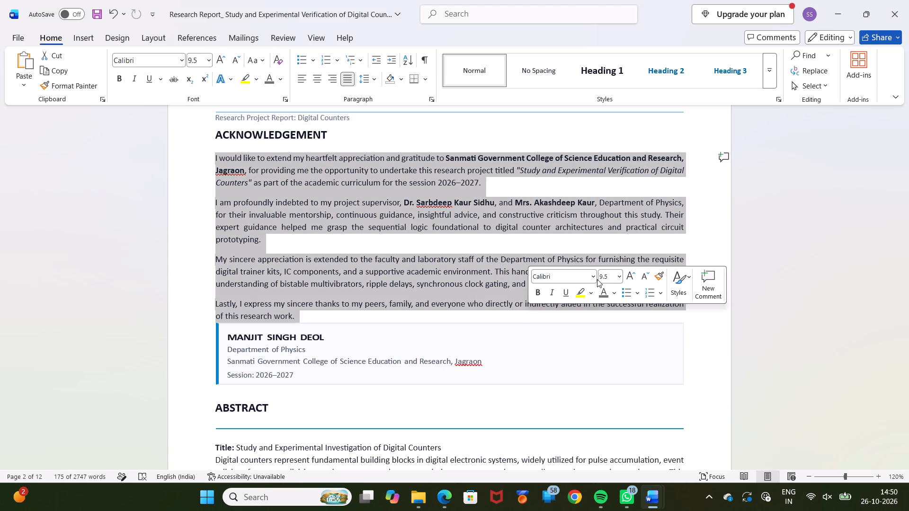
left_click(608, 273)
type("14")
key("Return")
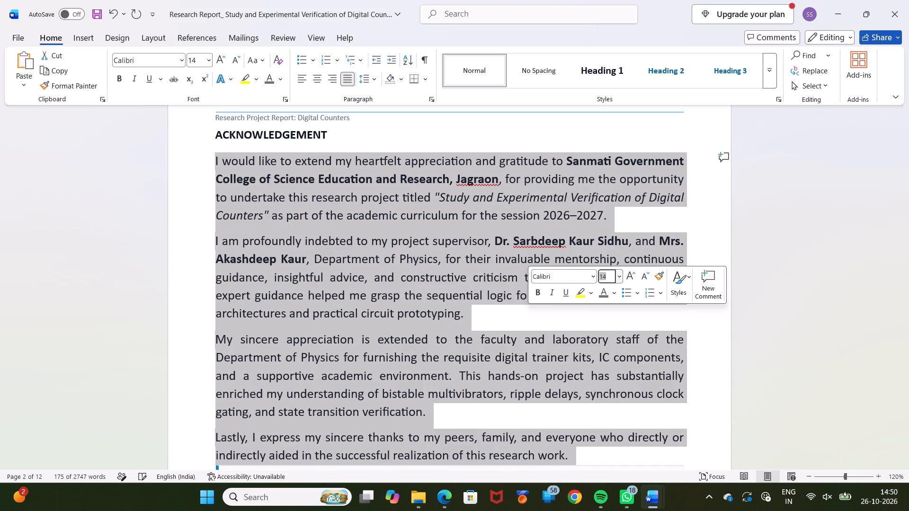
left_click(400, 266)
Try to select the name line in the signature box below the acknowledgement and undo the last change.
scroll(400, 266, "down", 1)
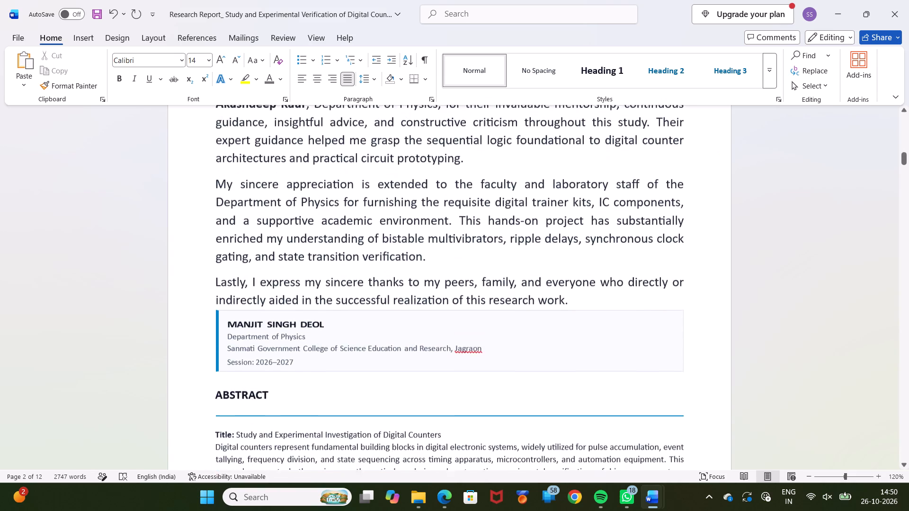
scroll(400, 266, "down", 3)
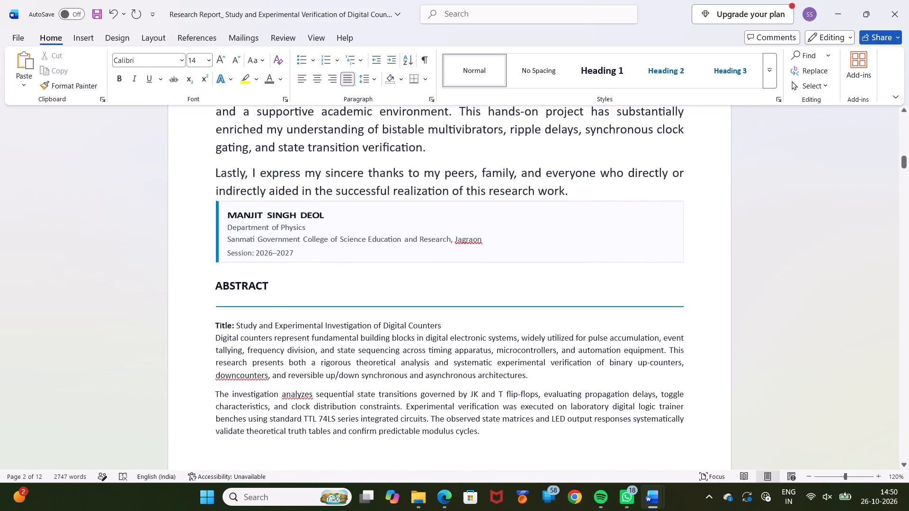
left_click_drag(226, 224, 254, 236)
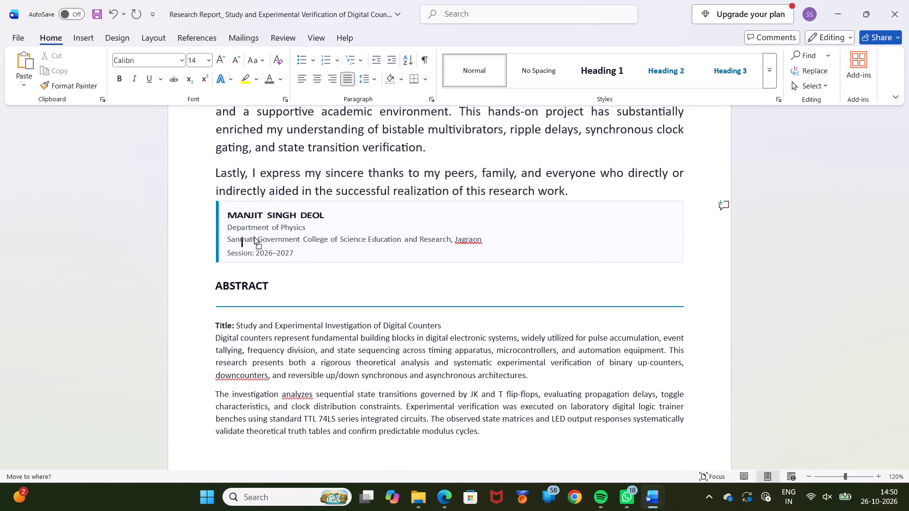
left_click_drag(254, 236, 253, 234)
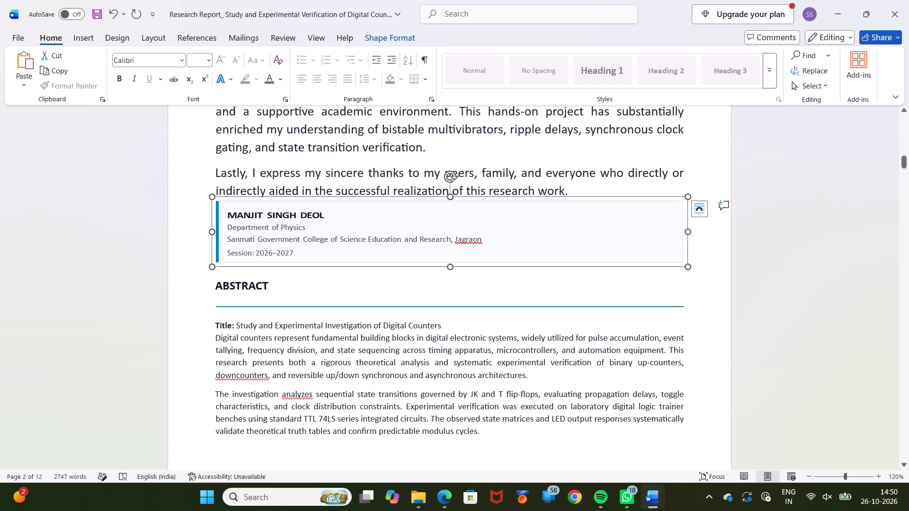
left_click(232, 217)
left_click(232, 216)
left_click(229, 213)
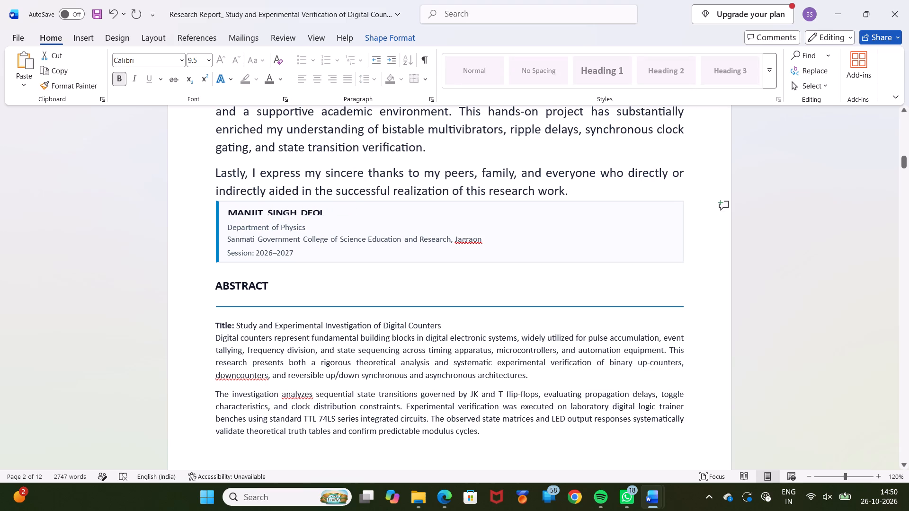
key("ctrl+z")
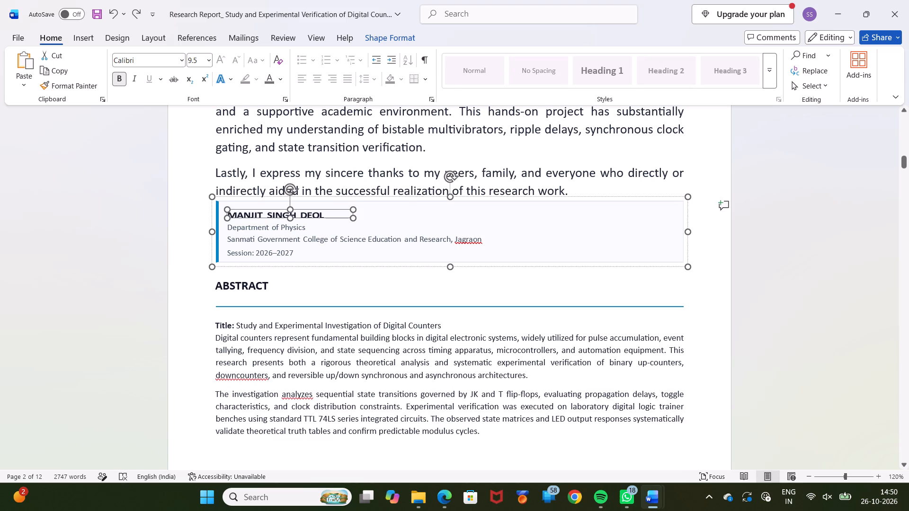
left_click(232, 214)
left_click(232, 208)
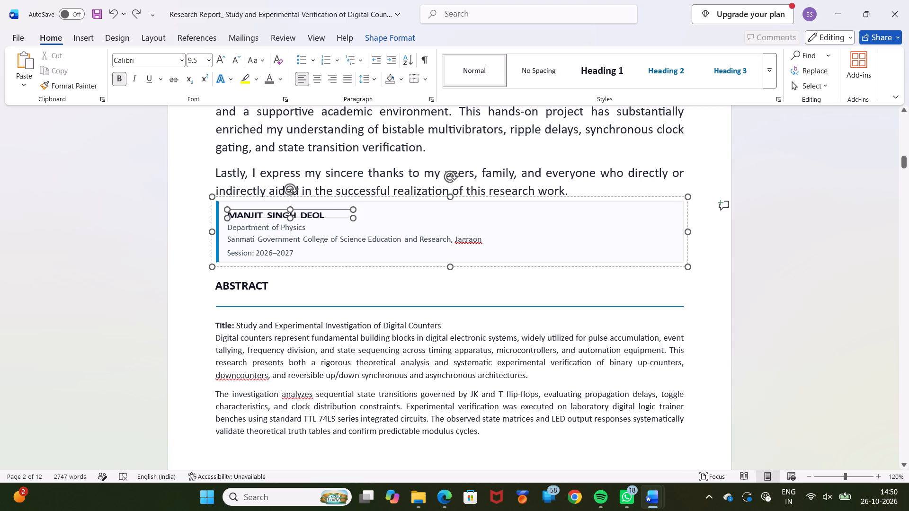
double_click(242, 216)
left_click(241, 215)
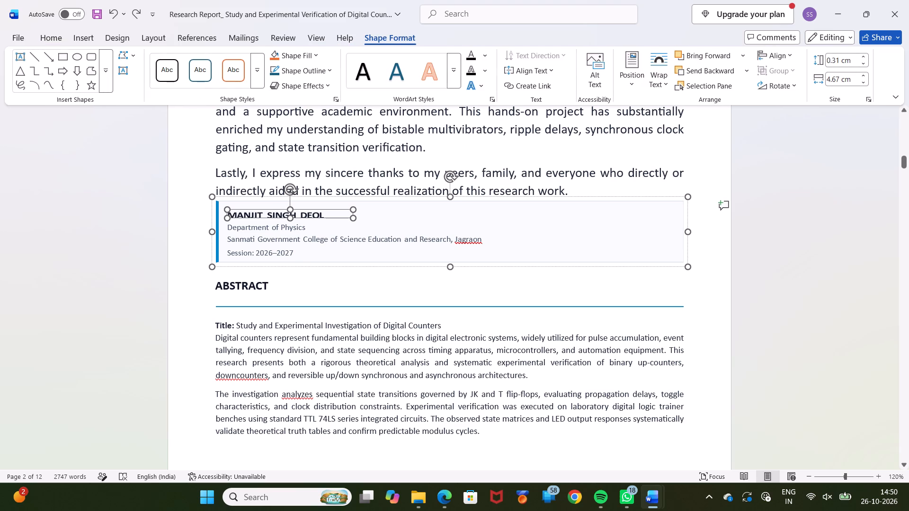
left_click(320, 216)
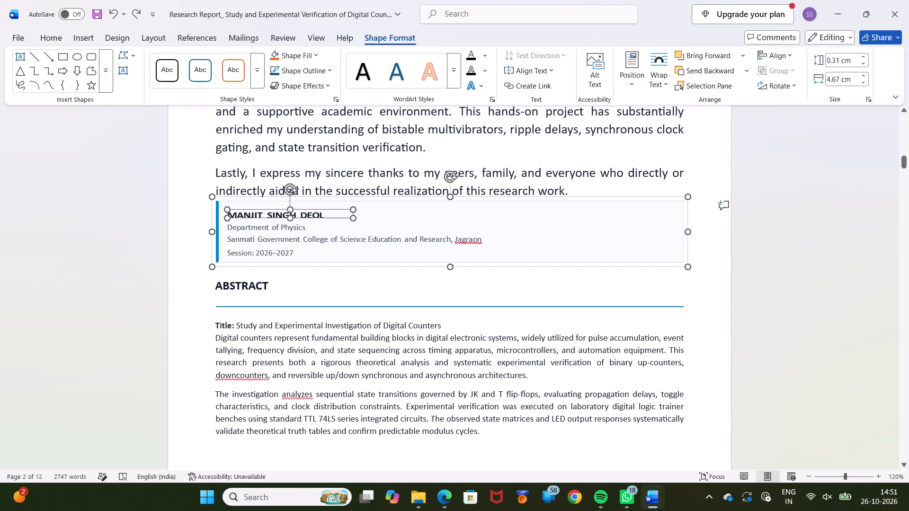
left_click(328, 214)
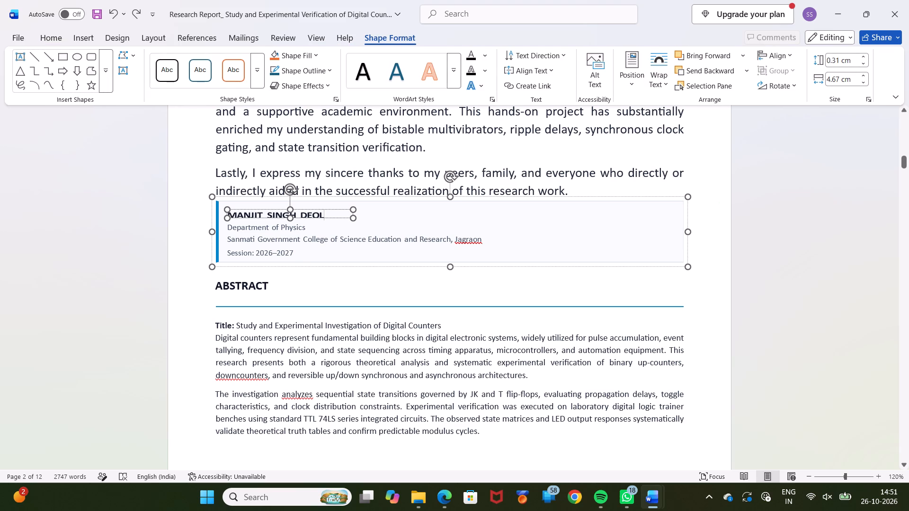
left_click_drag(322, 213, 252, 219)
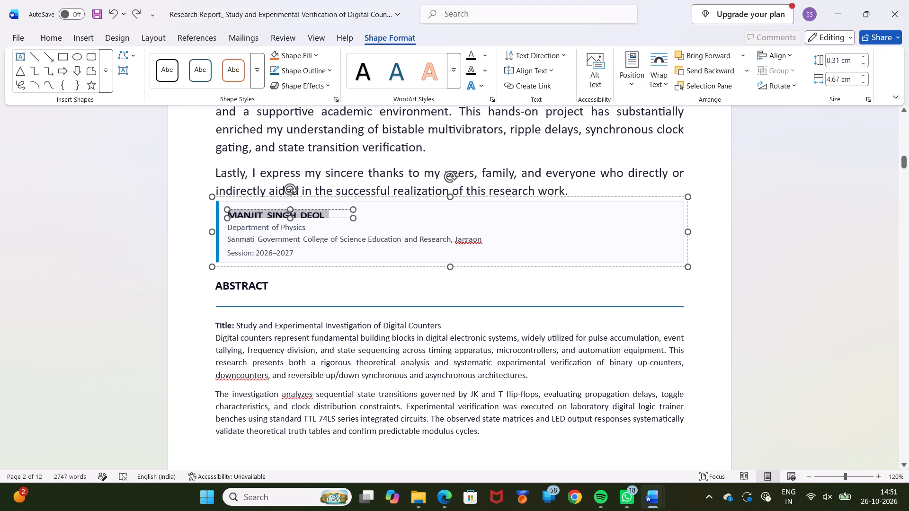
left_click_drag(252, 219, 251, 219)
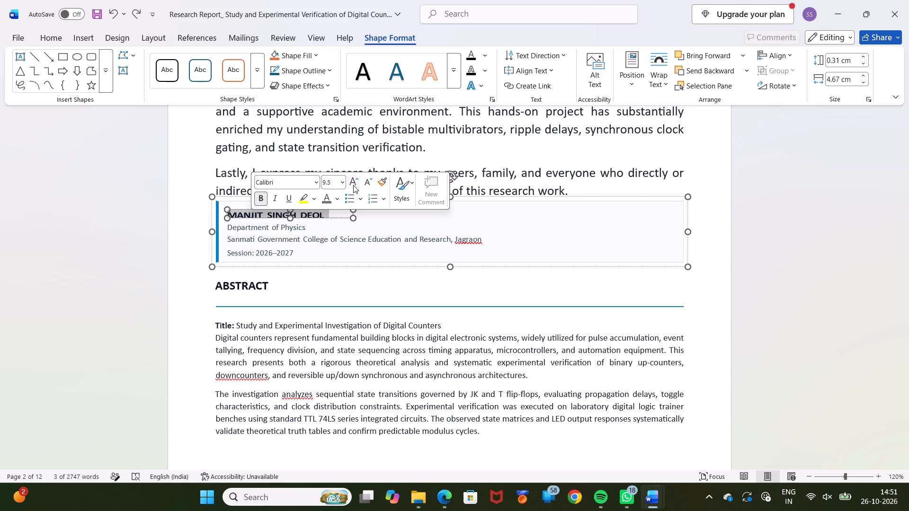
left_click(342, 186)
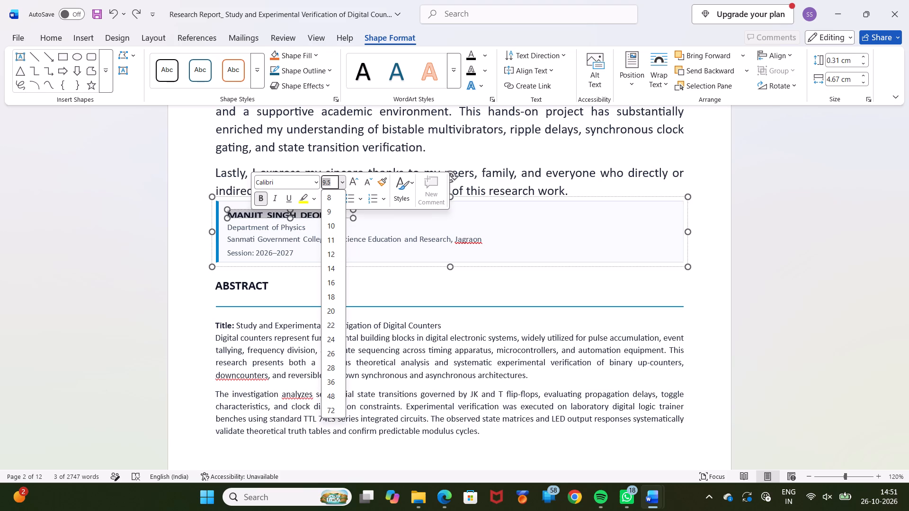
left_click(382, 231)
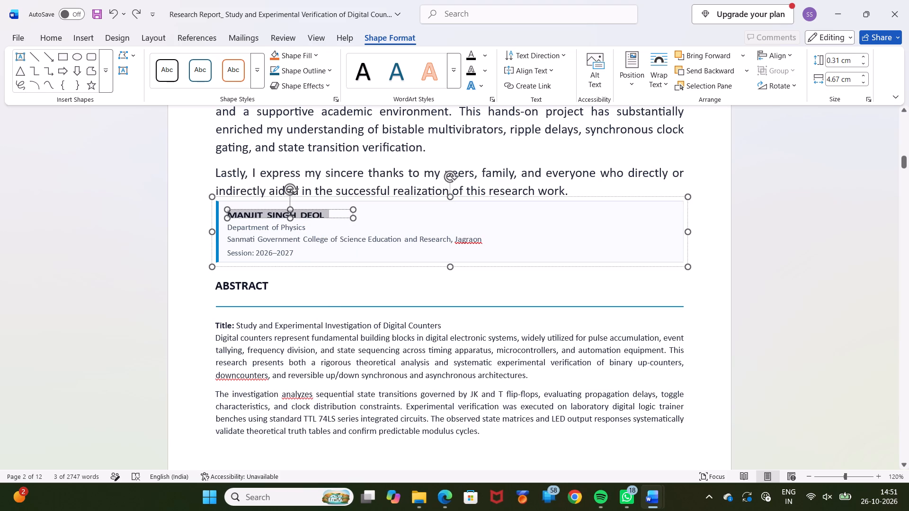
Enlarge the text frame around the name line in the signature box to about 0.48 cm high and 4.78 cm wide.
left_click_drag(353, 217, 355, 222)
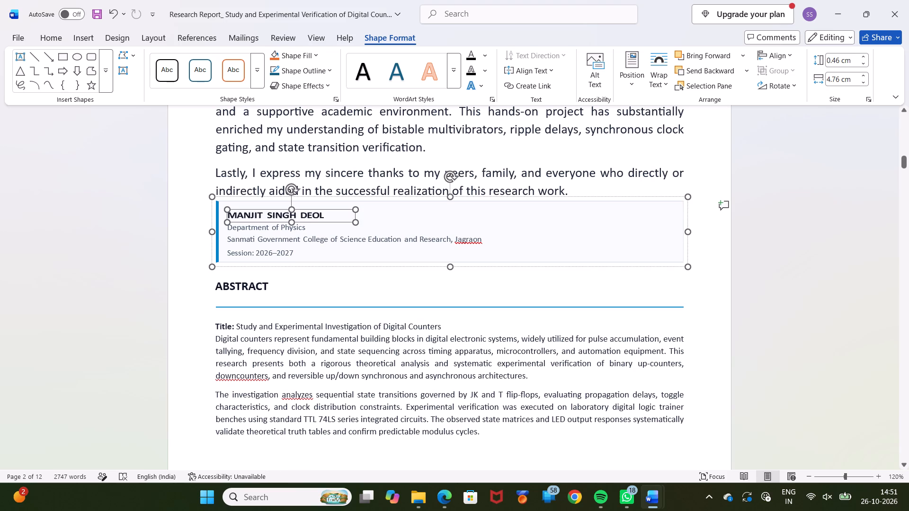
left_click(356, 221)
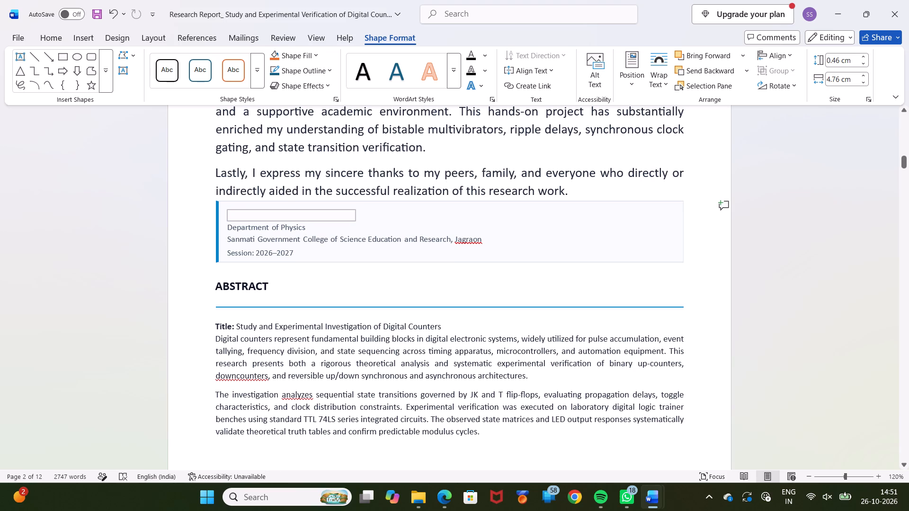
left_click(324, 213)
left_click(279, 244)
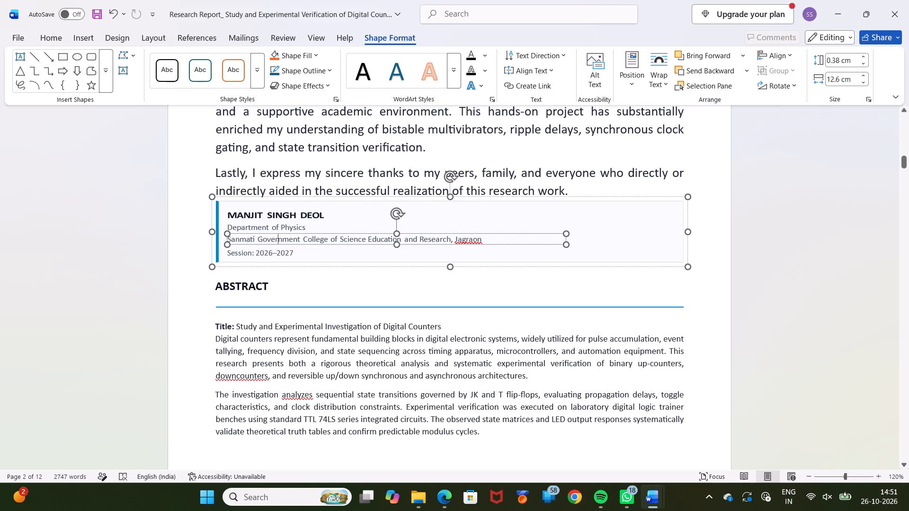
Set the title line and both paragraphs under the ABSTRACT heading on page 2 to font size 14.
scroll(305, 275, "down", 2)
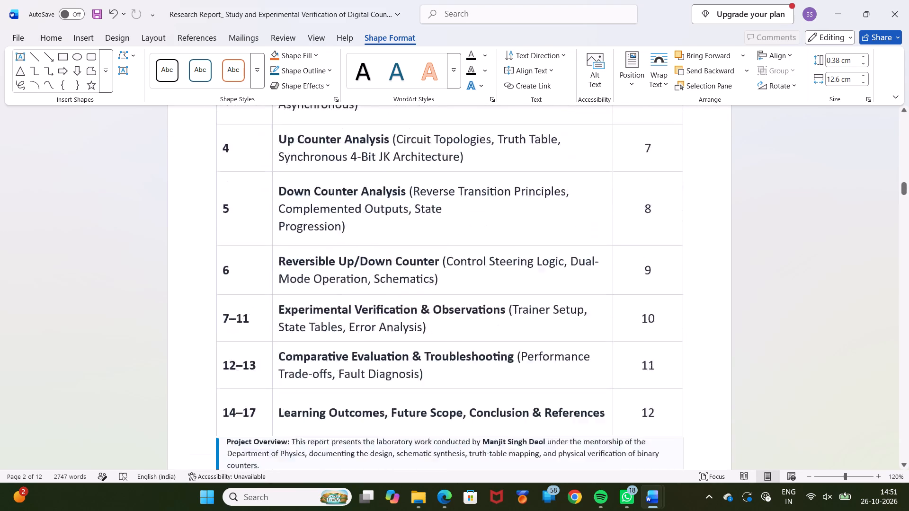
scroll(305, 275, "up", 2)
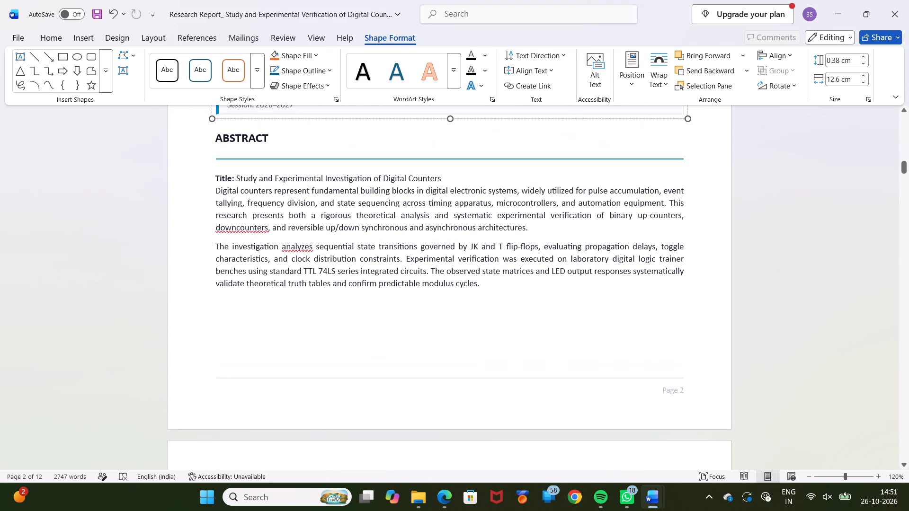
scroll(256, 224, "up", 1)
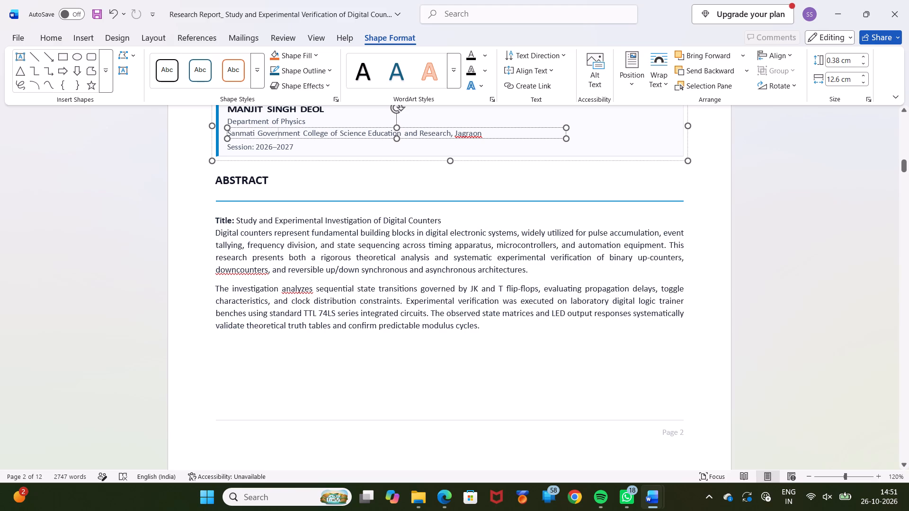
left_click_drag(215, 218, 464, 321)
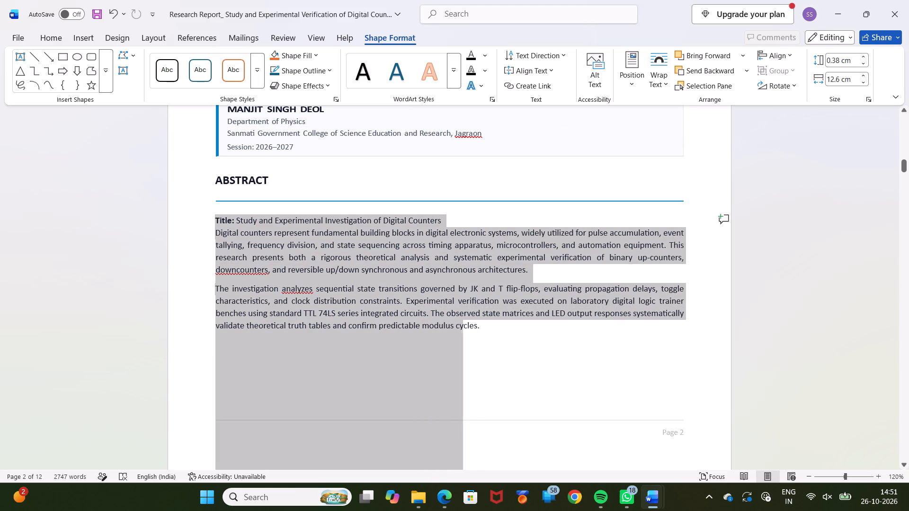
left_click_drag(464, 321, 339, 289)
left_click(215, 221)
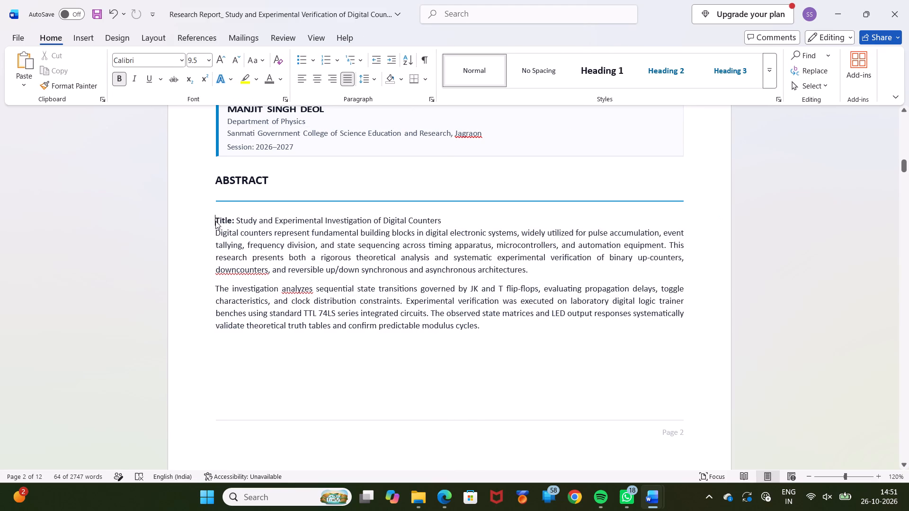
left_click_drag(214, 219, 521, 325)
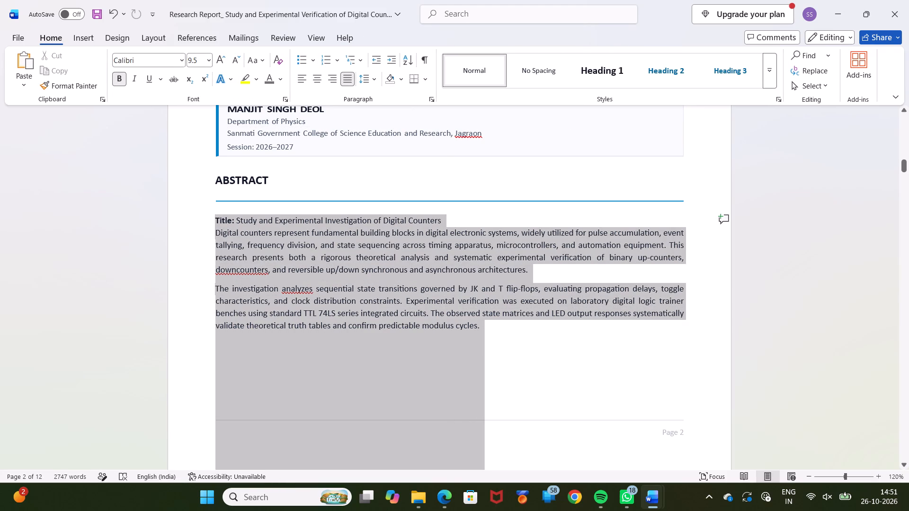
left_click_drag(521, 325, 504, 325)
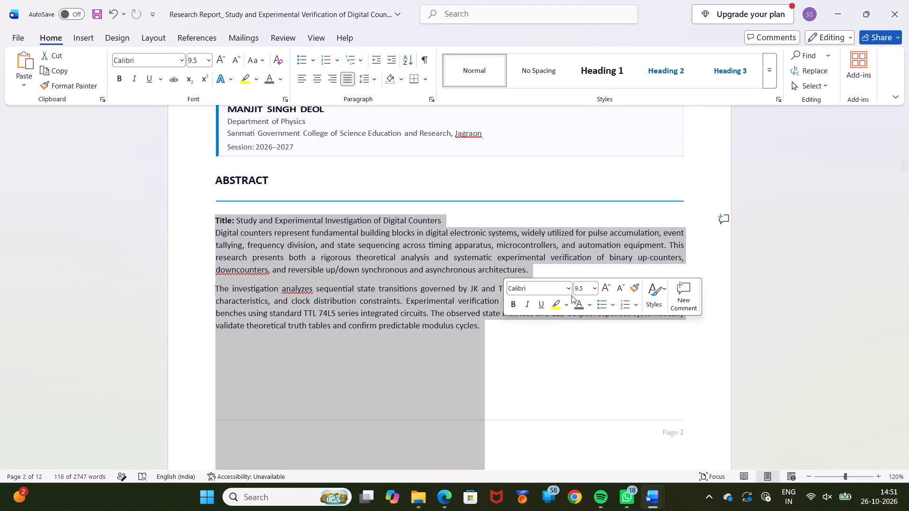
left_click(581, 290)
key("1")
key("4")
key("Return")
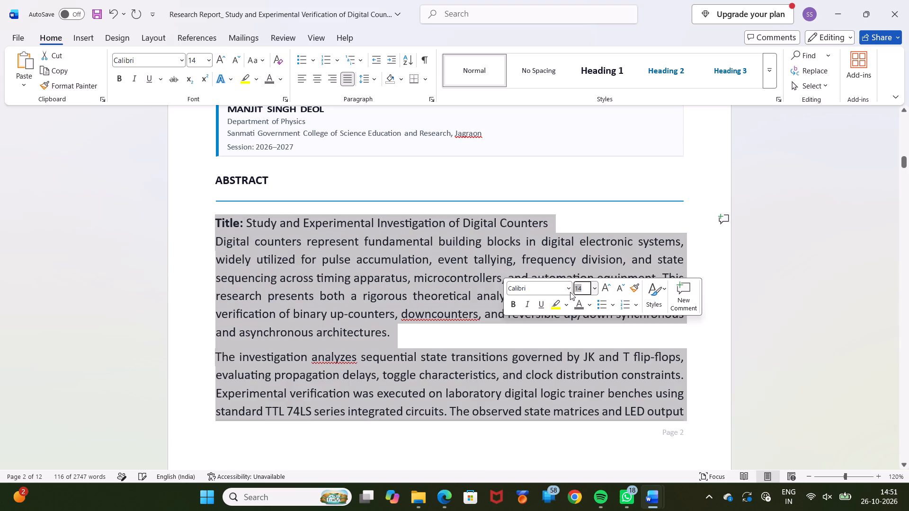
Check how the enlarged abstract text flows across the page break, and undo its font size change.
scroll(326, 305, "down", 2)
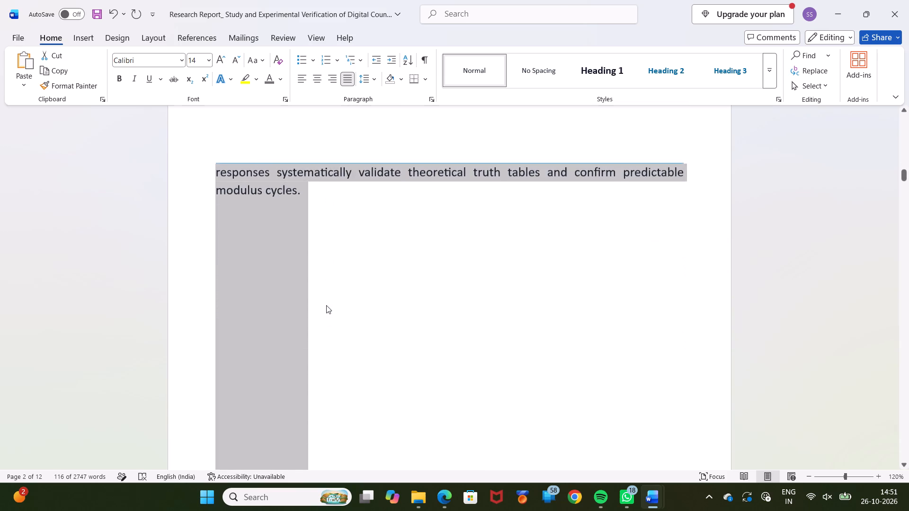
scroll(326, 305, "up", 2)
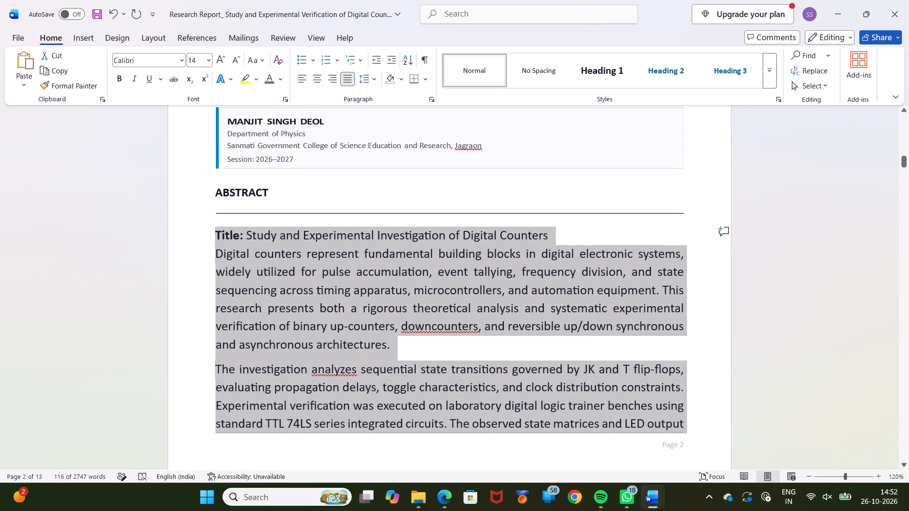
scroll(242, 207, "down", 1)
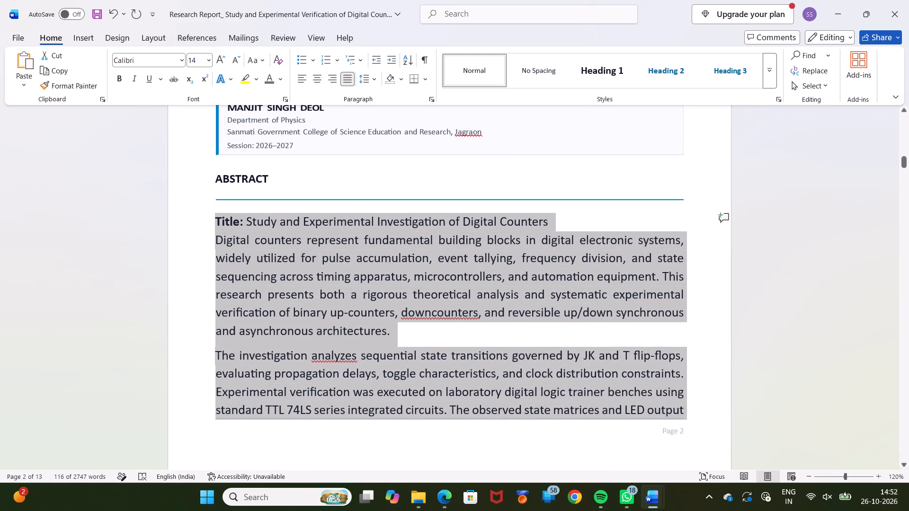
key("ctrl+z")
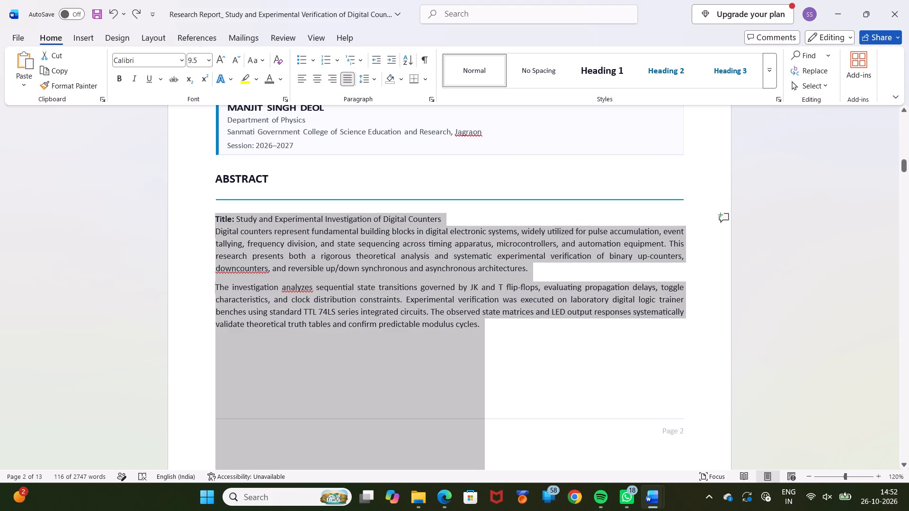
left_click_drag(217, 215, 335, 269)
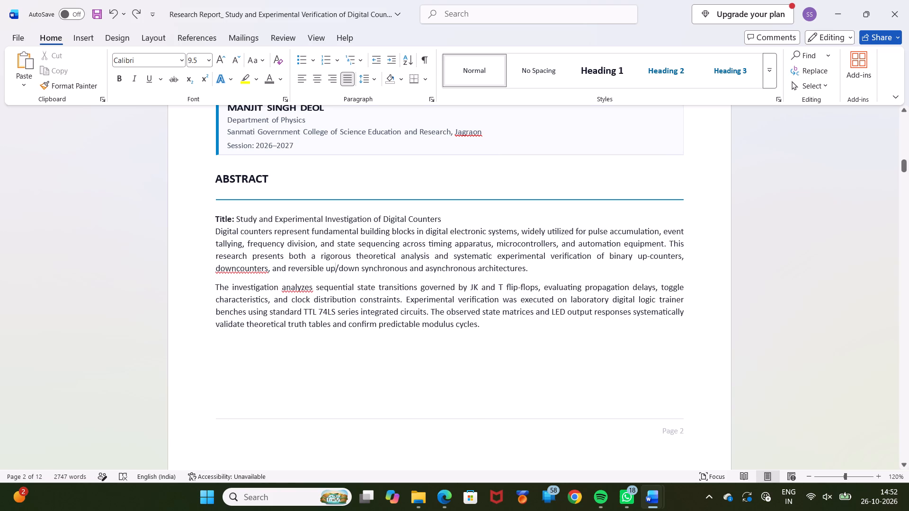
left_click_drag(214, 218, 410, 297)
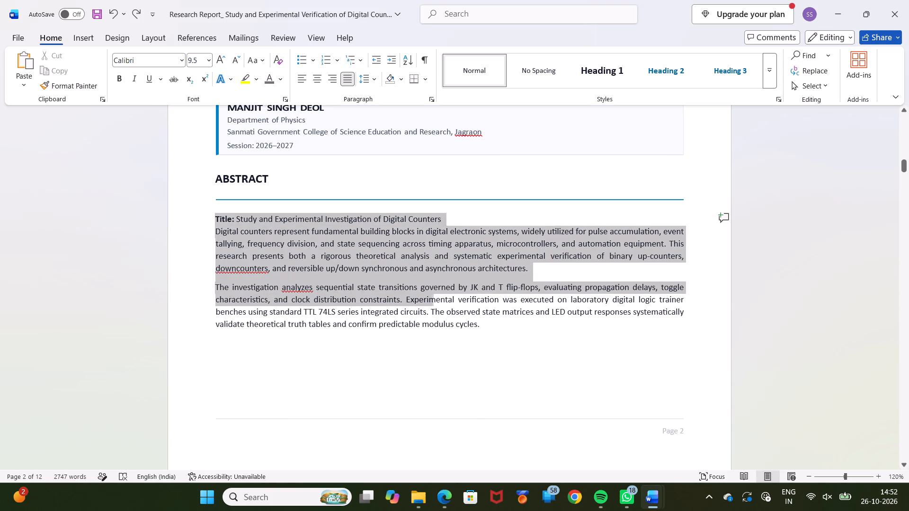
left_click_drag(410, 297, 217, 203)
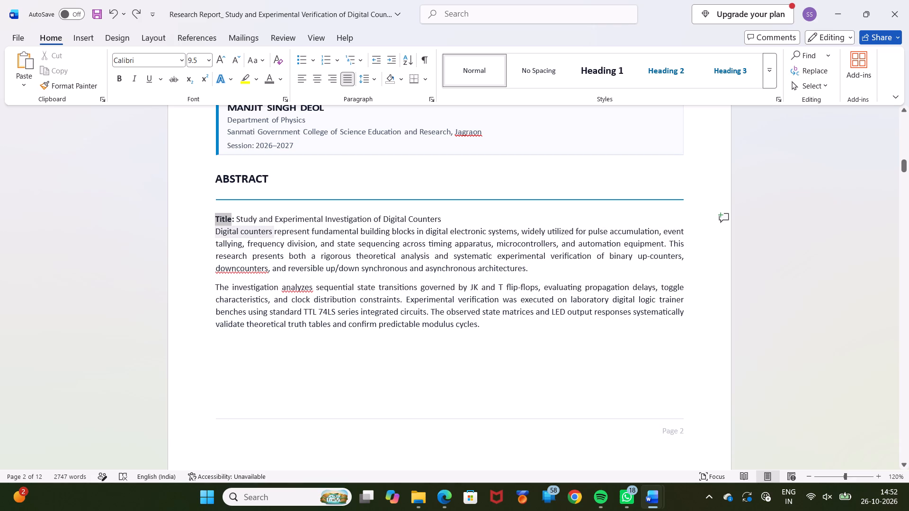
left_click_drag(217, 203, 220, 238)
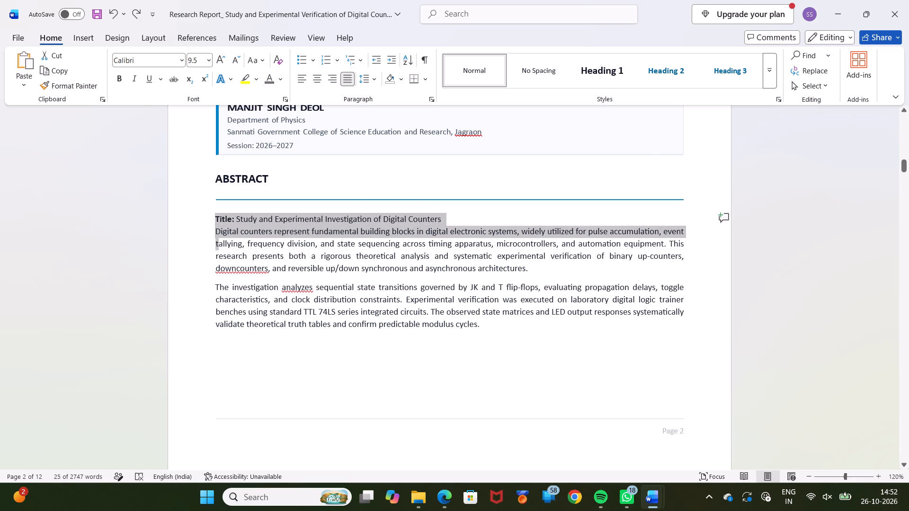
Set the ACKNOWLEDGEMENT heading on page 2 to font size 16.
scroll(264, 381, "up", 4)
scroll(264, 381, "down", 1)
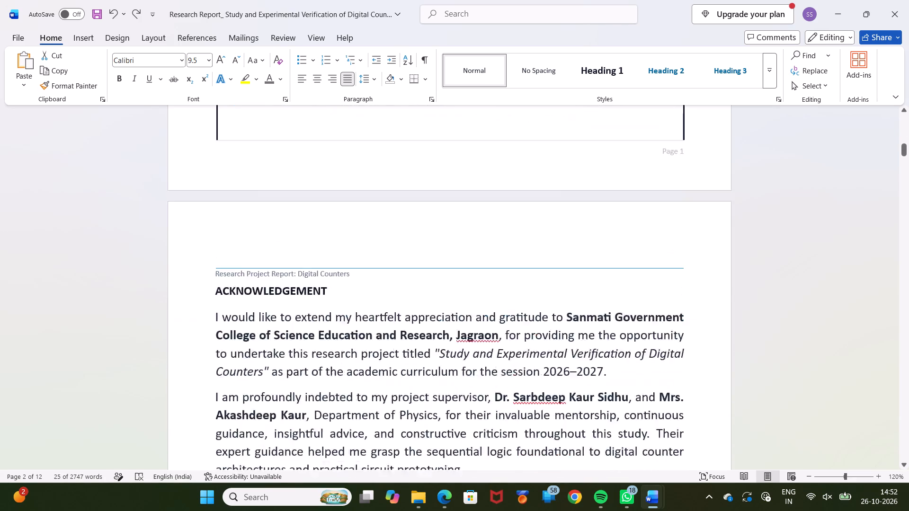
scroll(264, 381, "down", 1)
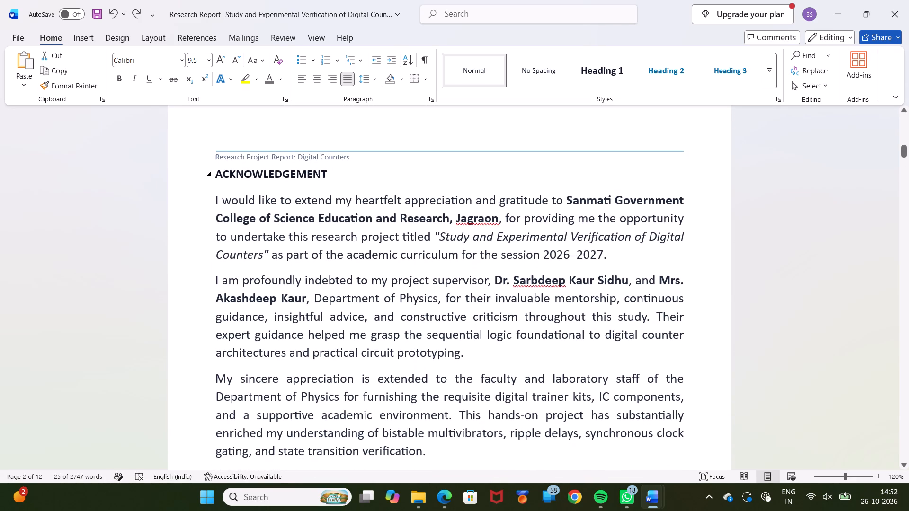
left_click_drag(217, 171, 343, 179)
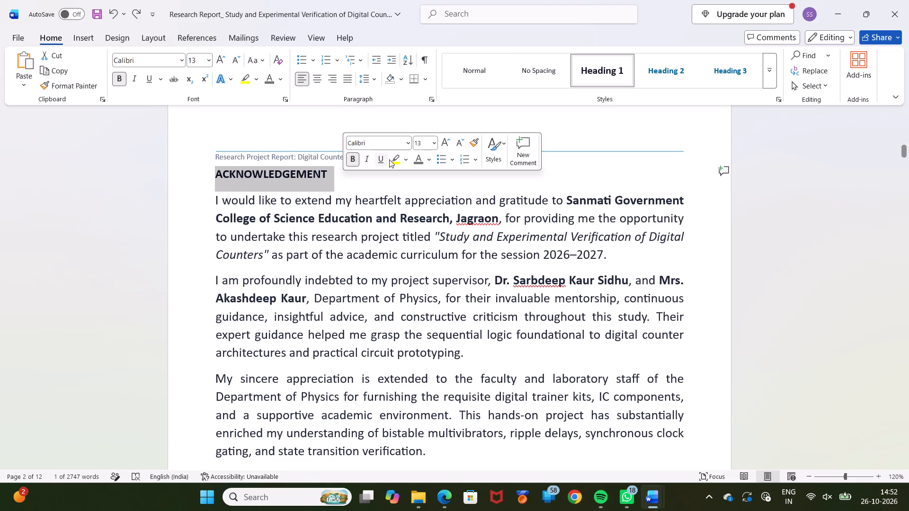
left_click(436, 141)
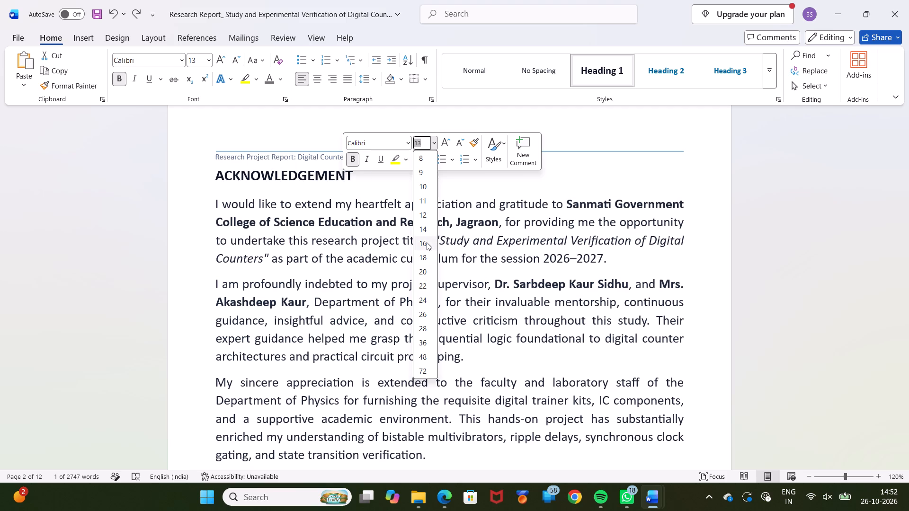
left_click(427, 243)
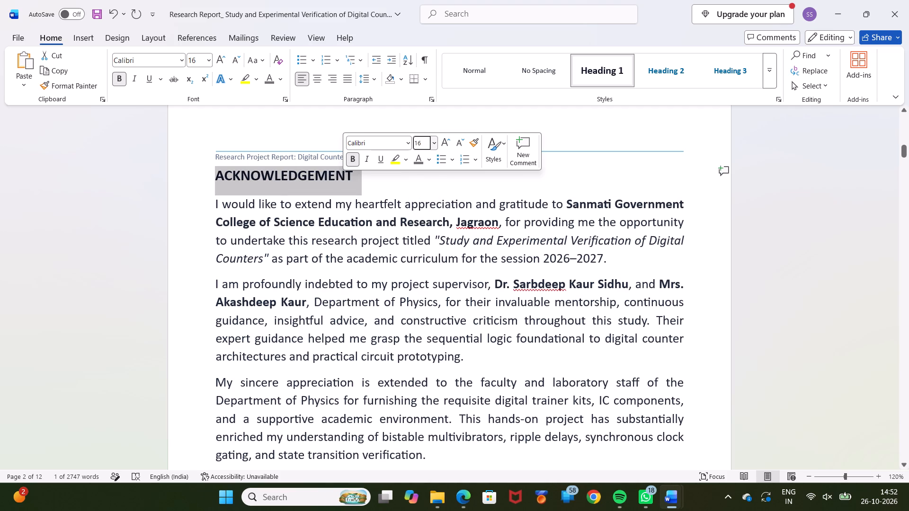
Set the four body paragraphs under the ACKNOWLEDGEMENT heading to font size 11.
scroll(215, 206, "down", 1)
left_click_drag(215, 185, 280, 236)
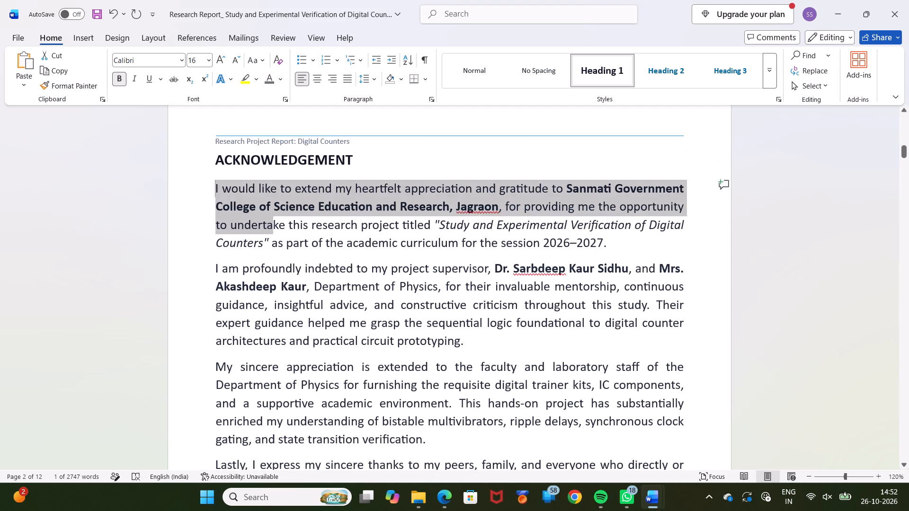
left_click_drag(280, 236, 379, 509)
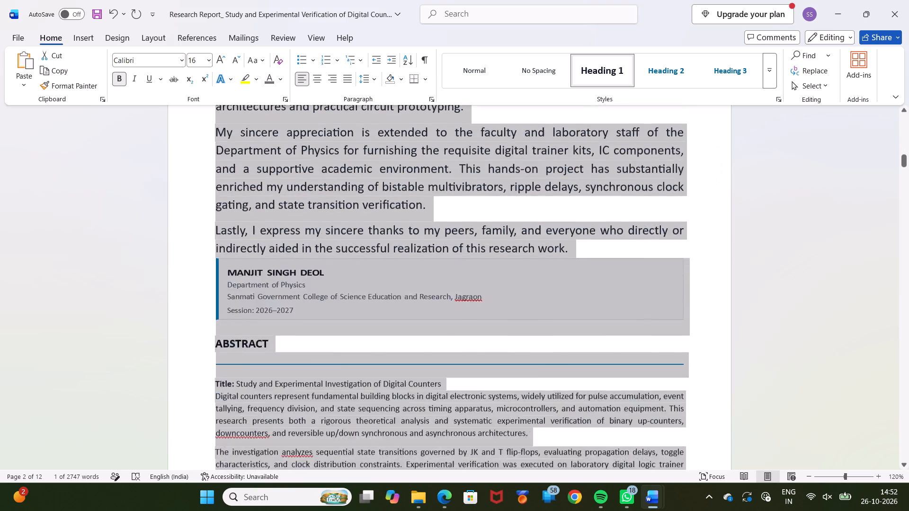
left_click_drag(379, 509, 308, 133)
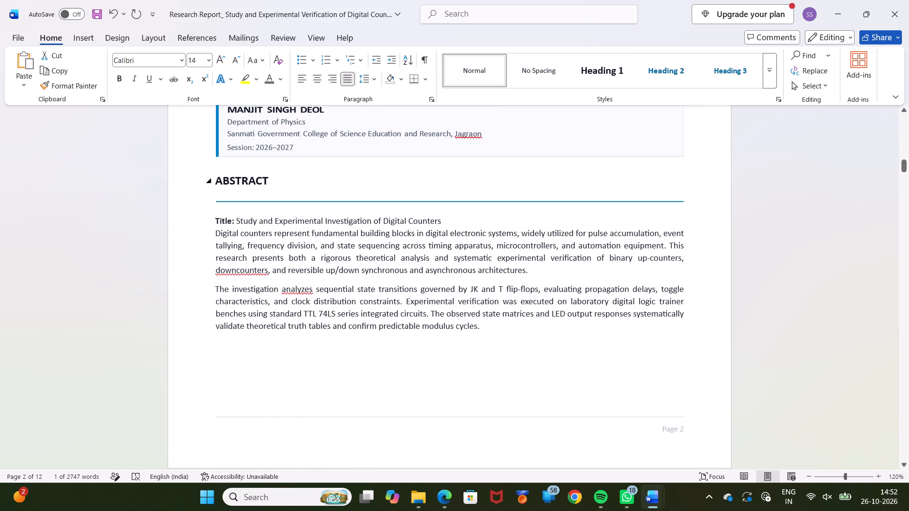
scroll(305, 231, "up", 1)
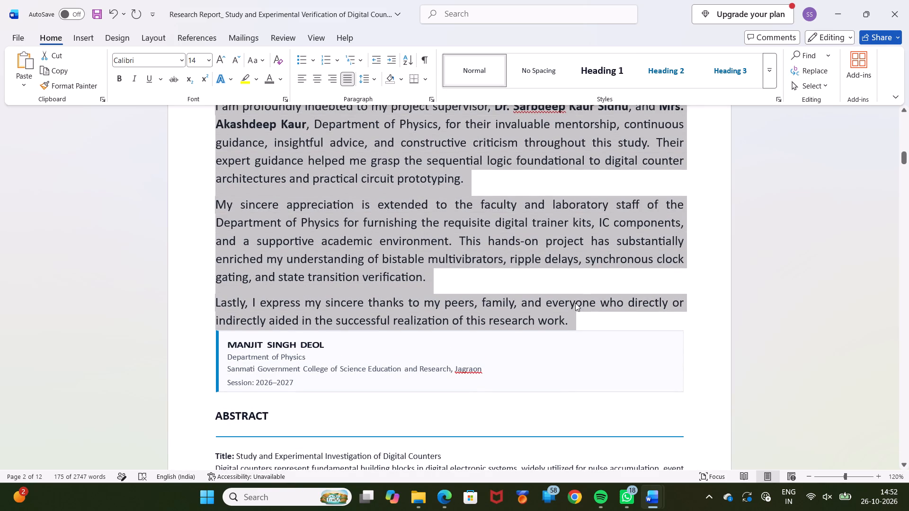
left_click(201, 59)
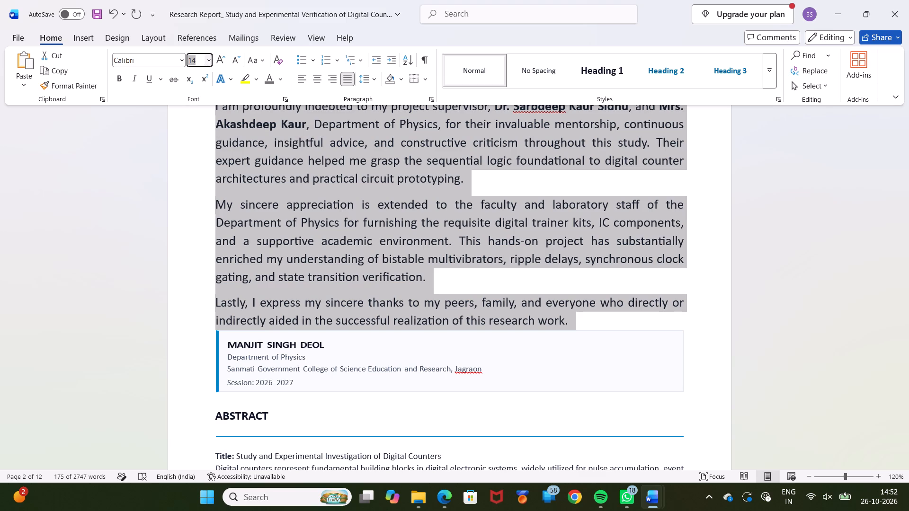
type("11")
key("Return")
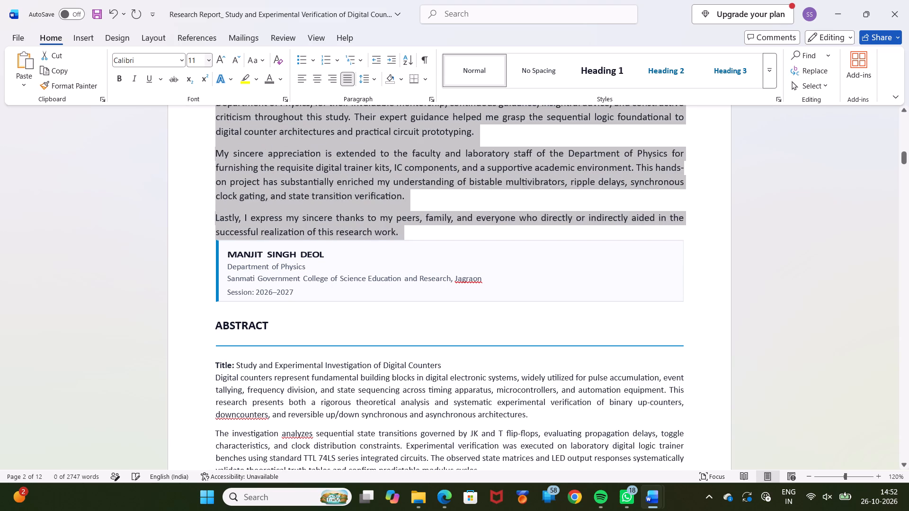
Set the title line and both paragraphs under the ABSTRACT heading to font size 11.
scroll(201, 59, "up", 1)
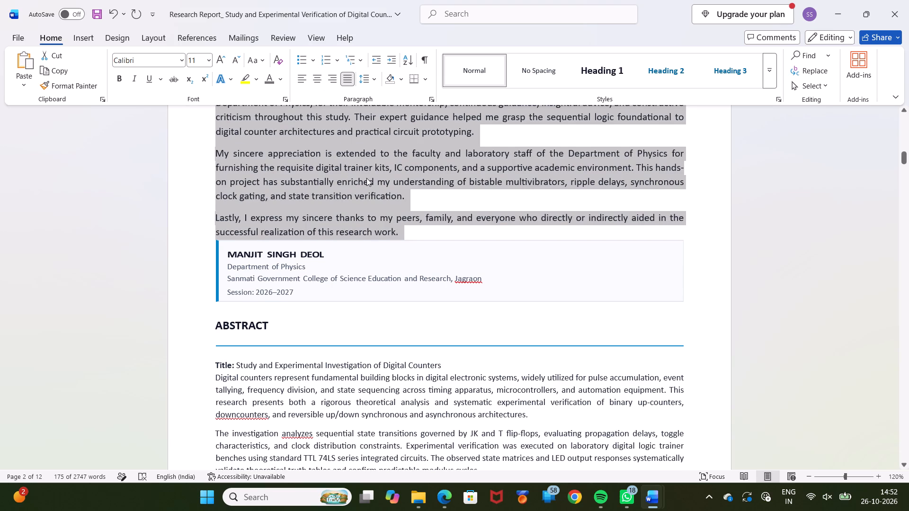
scroll(366, 178, "up", 1)
scroll(366, 178, "down", 1)
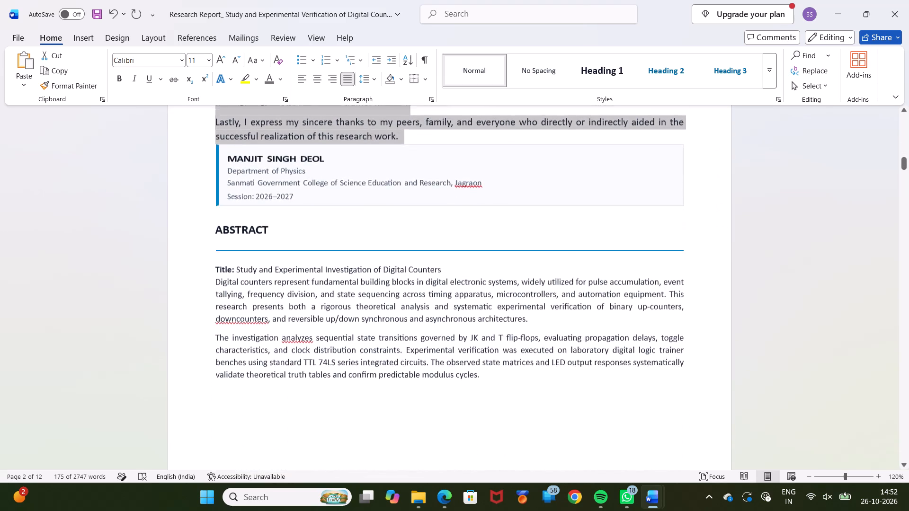
scroll(366, 178, "down", 1)
left_click_drag(217, 167, 515, 280)
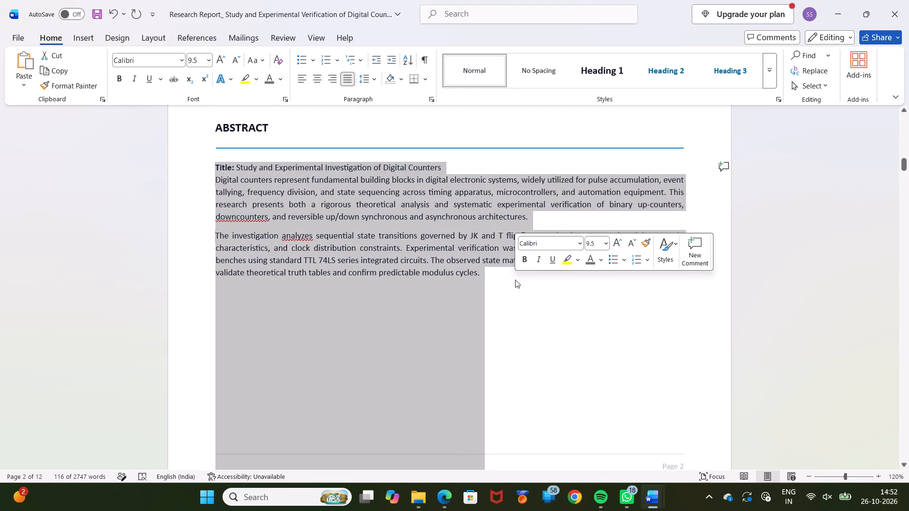
left_click(597, 242)
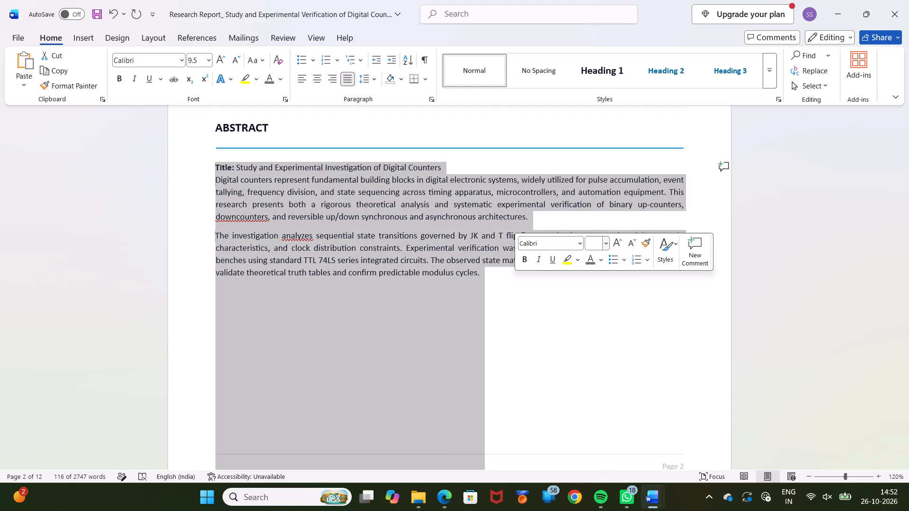
type("11")
key("Return")
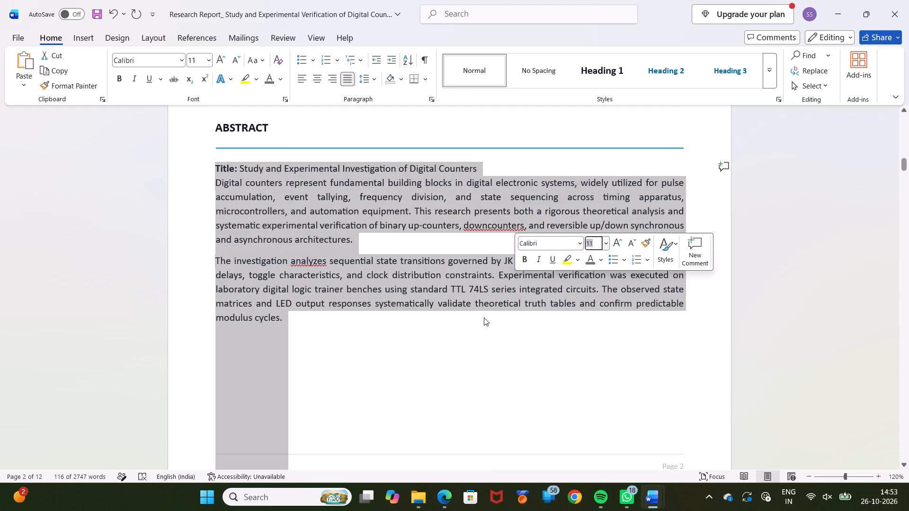
left_click(447, 343)
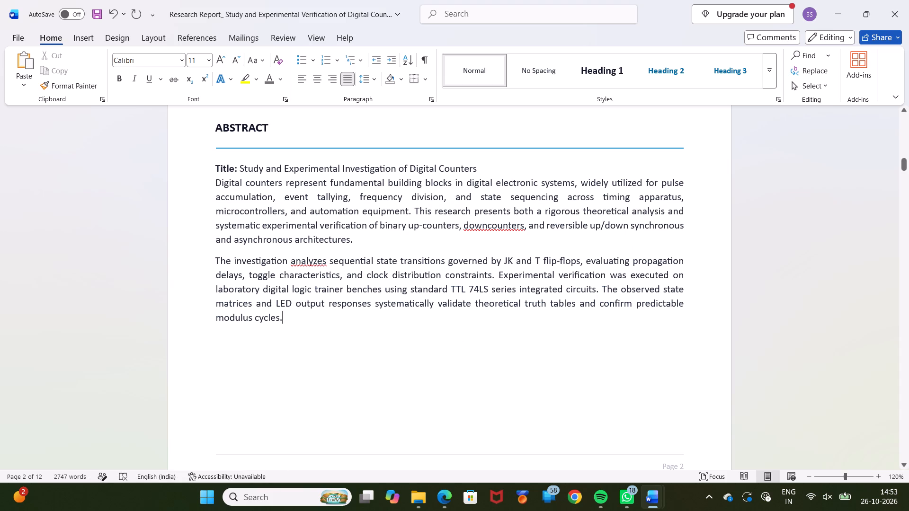
Set the ABSTRACT heading on page 2 to font size 16.
left_click_drag(216, 124, 262, 138)
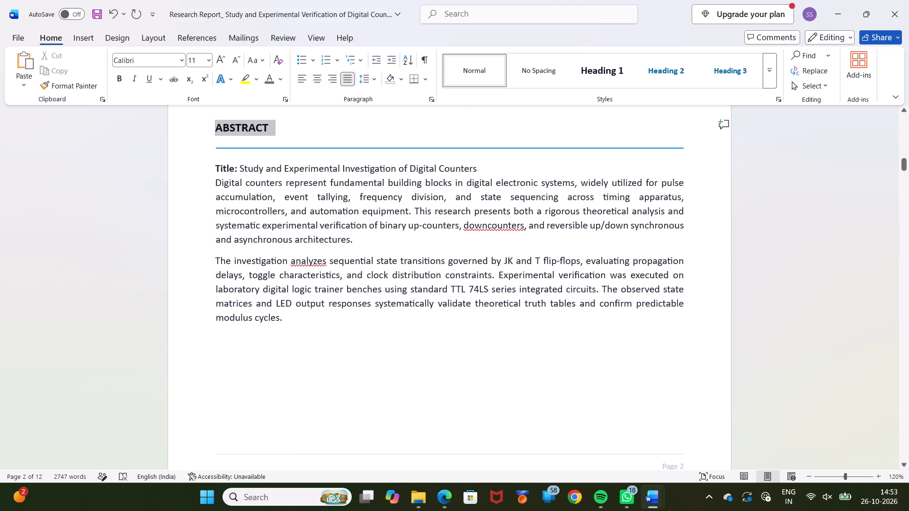
left_click_drag(262, 138, 264, 138)
left_click(344, 103)
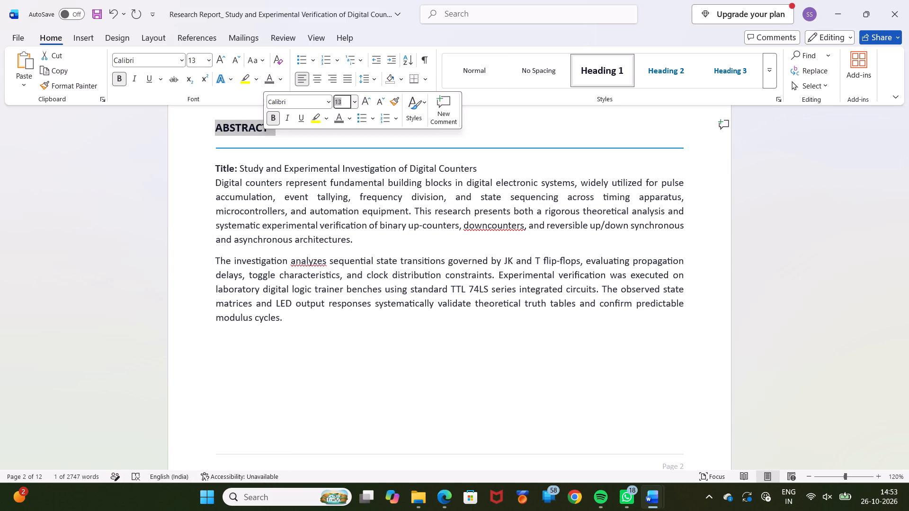
key("1")
key("6")
key("Return")
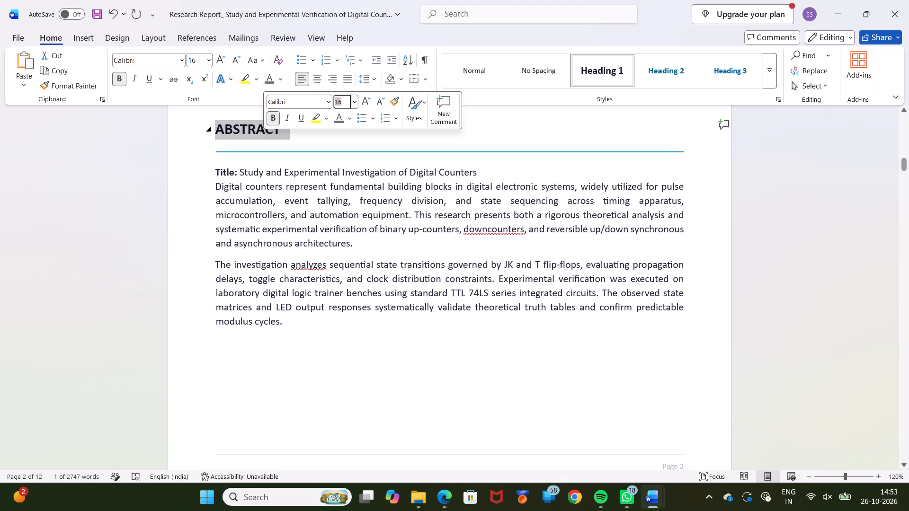
left_click(215, 168)
left_click(208, 167)
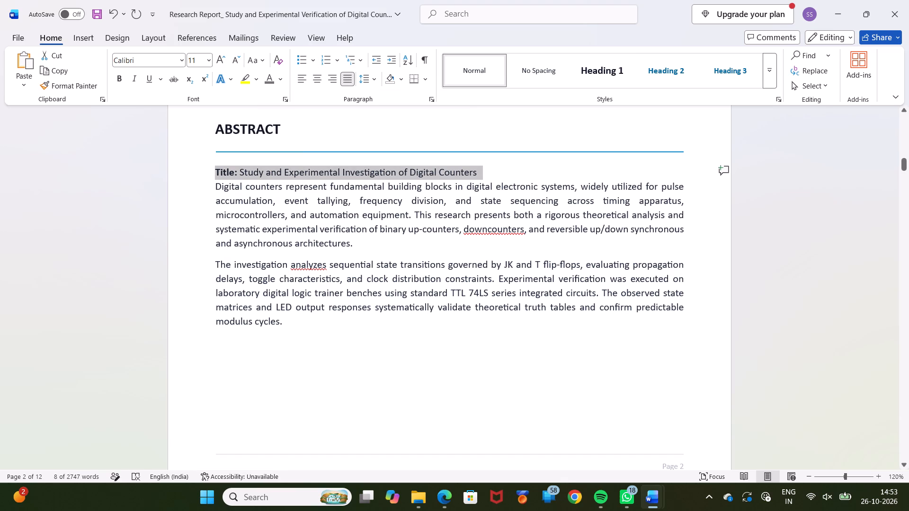
left_click(202, 204)
left_click(302, 377)
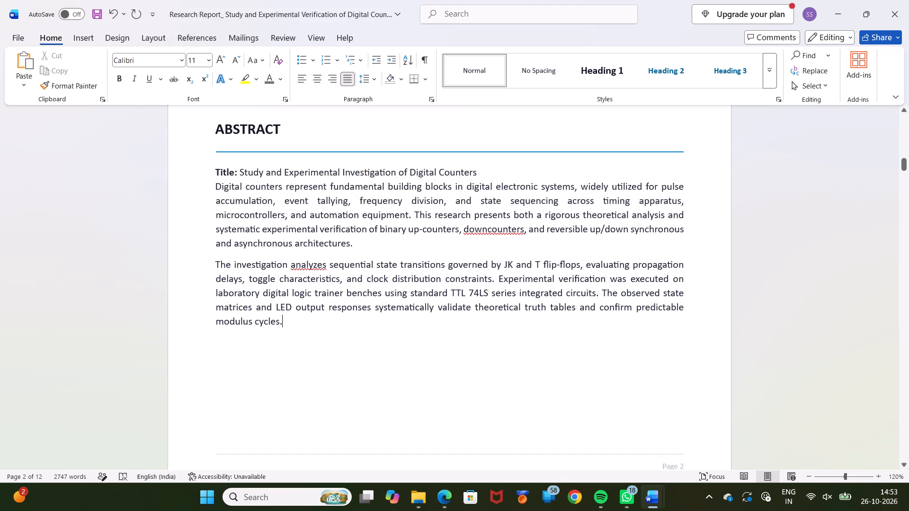
Examine the layout of the cover page and the acknowledgement and abstract page, including their remaining empty space.
scroll(302, 377, "up", 5)
scroll(302, 377, "down", 2)
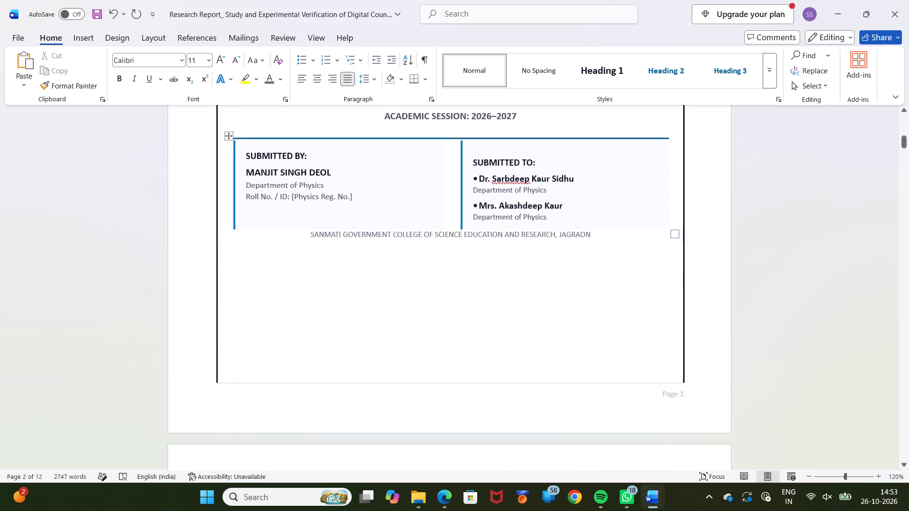
scroll(302, 377, "down", 1)
scroll(302, 377, "up", 1)
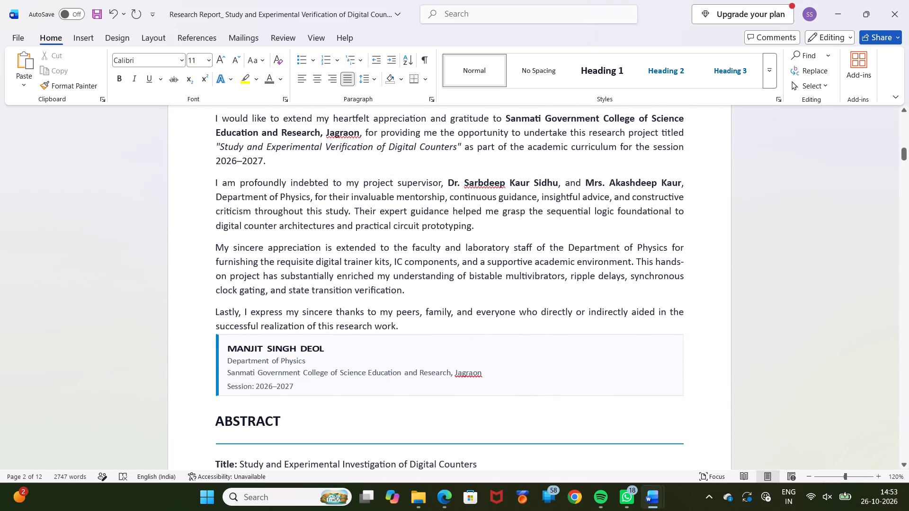
scroll(302, 377, "down", 2, "ctrl")
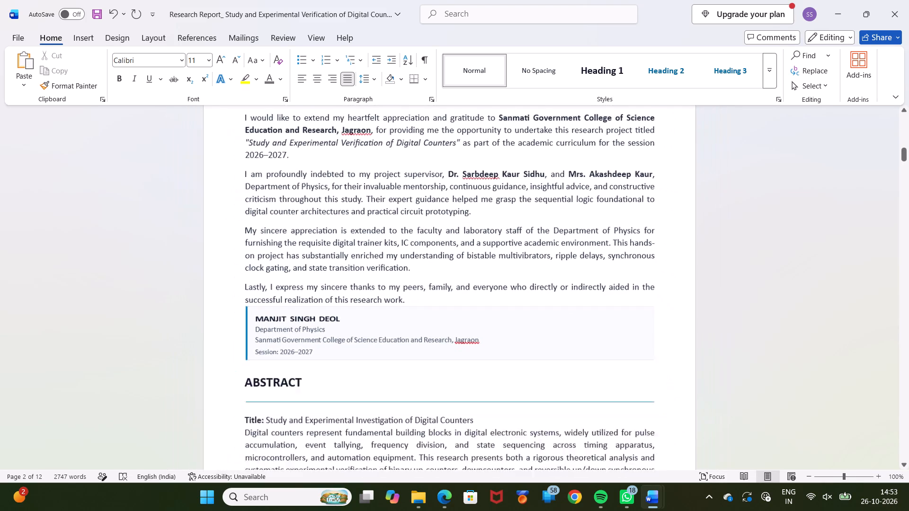
scroll(302, 377, "down", 2, "ctrl")
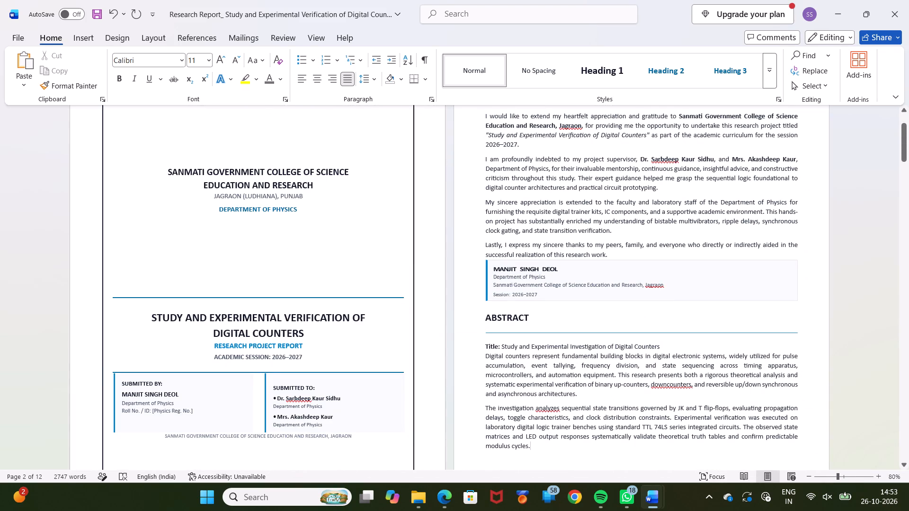
left_click(377, 327)
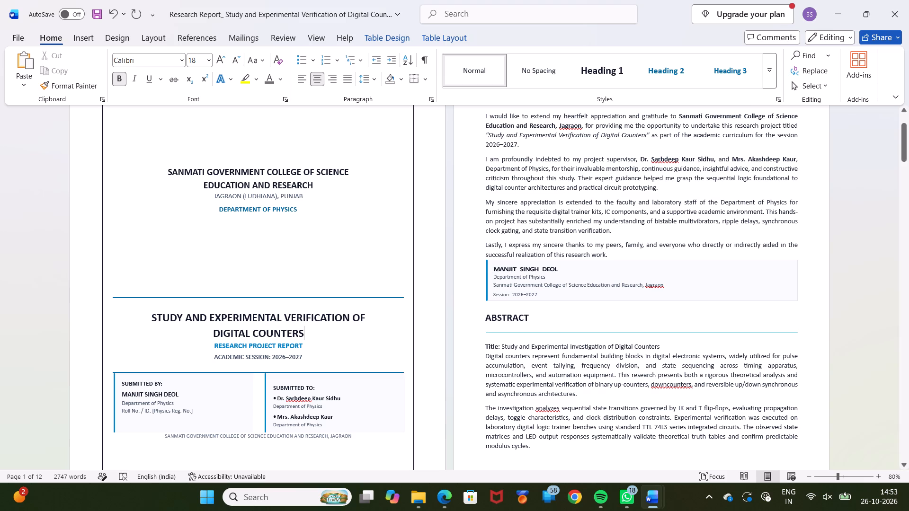
scroll(733, 147, "up", 1)
scroll(733, 147, "down", 1)
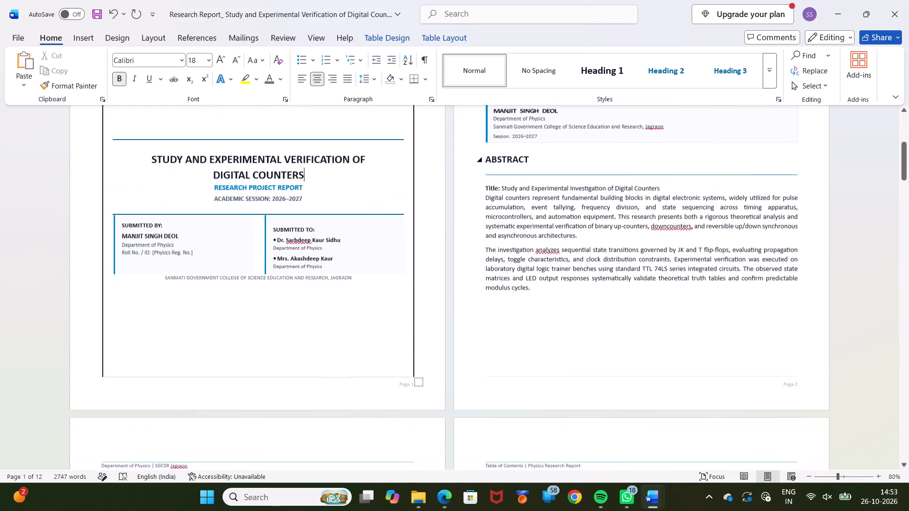
scroll(733, 147, "down", 2)
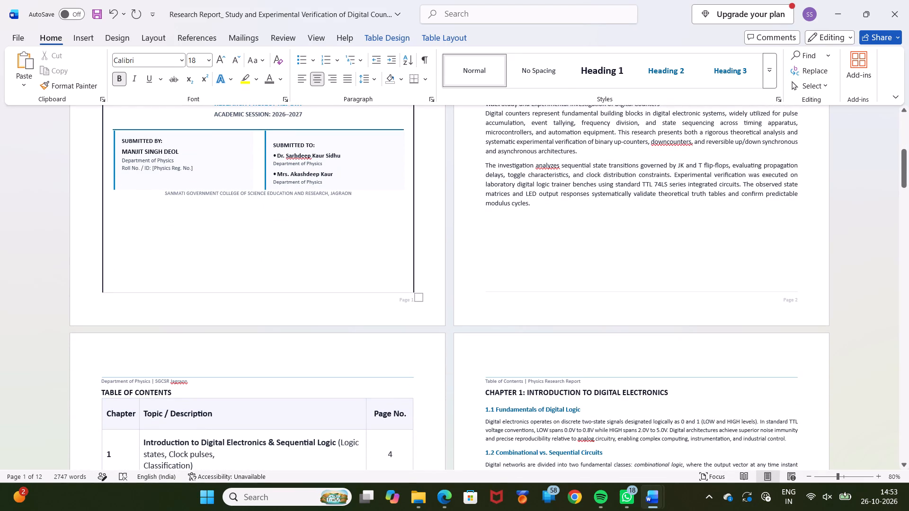
scroll(338, 187, "up", 1)
scroll(338, 187, "up", 1, "ctrl")
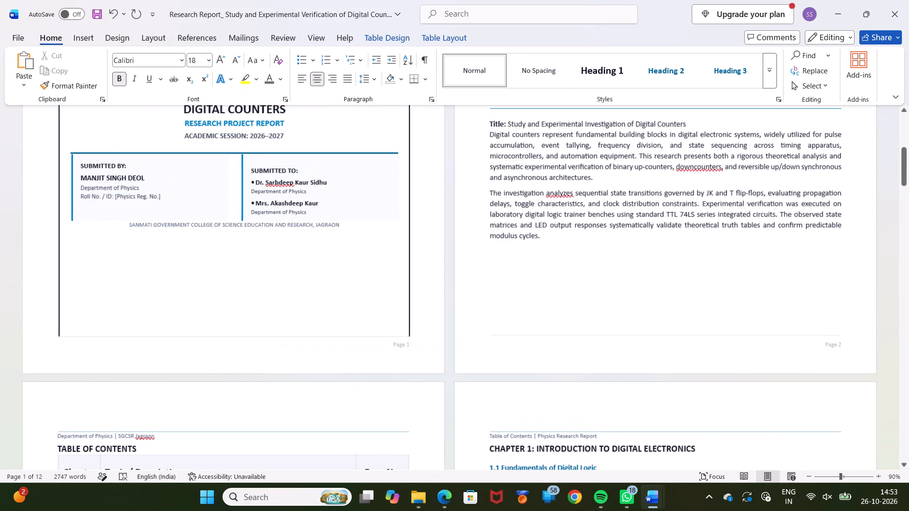
scroll(338, 187, "up", 2, "ctrl")
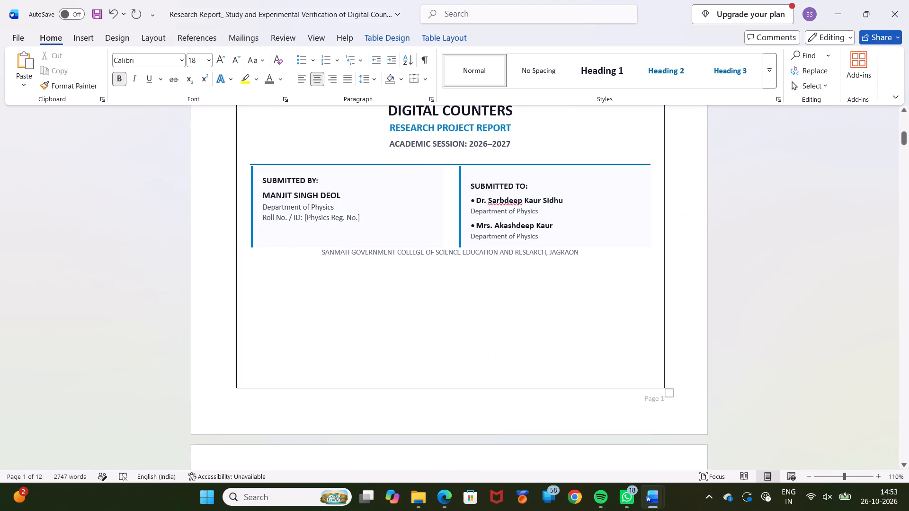
scroll(338, 187, "up", 1, "ctrl")
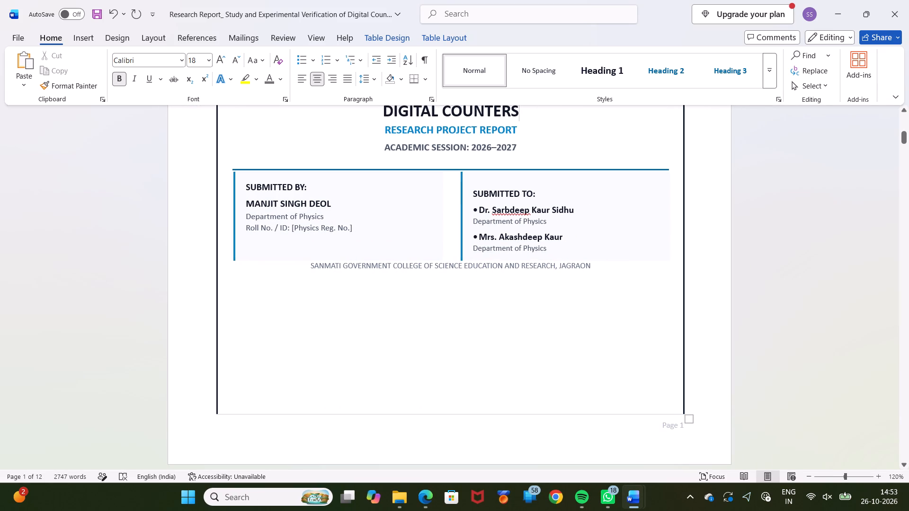
left_click(408, 314)
scroll(408, 314, "up", 3)
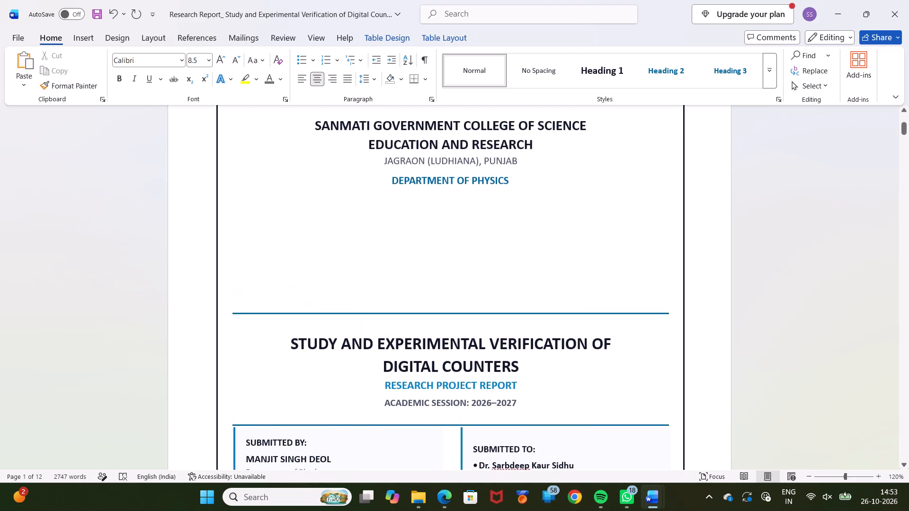
scroll(408, 314, "up", 3)
scroll(408, 314, "down", 2)
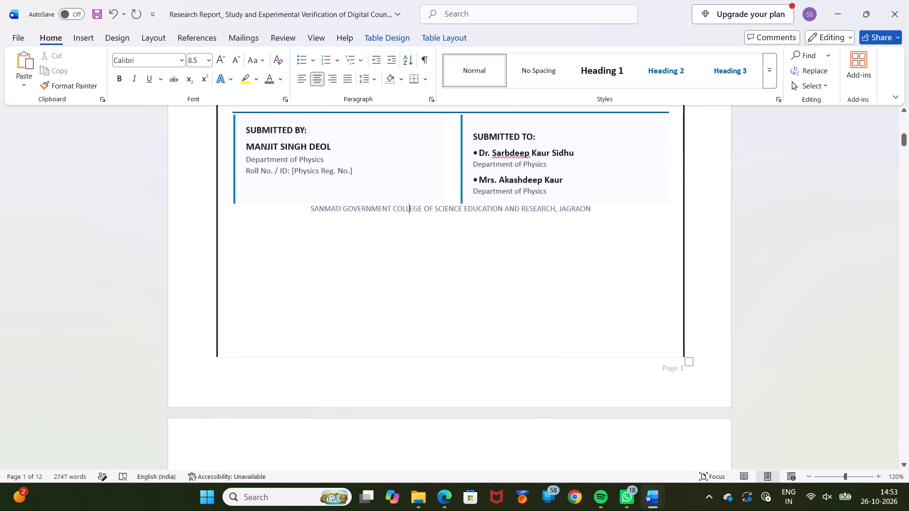
scroll(408, 314, "up", 4)
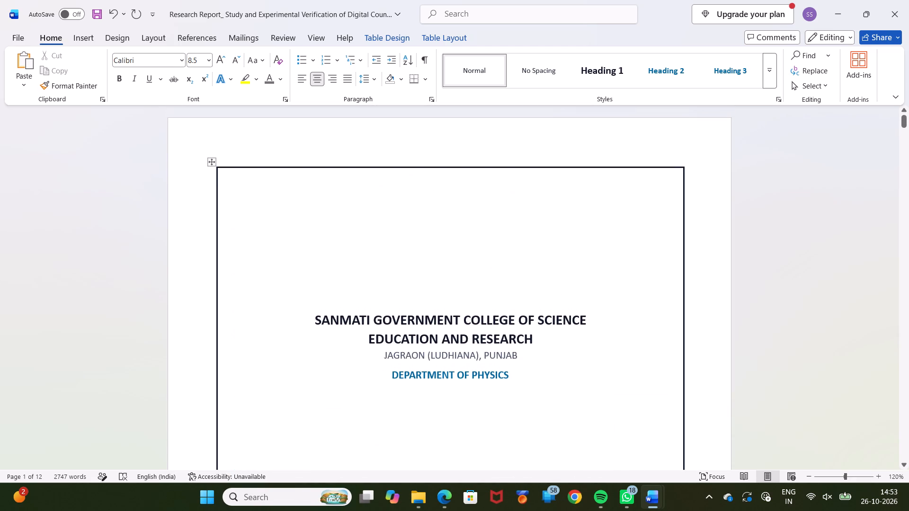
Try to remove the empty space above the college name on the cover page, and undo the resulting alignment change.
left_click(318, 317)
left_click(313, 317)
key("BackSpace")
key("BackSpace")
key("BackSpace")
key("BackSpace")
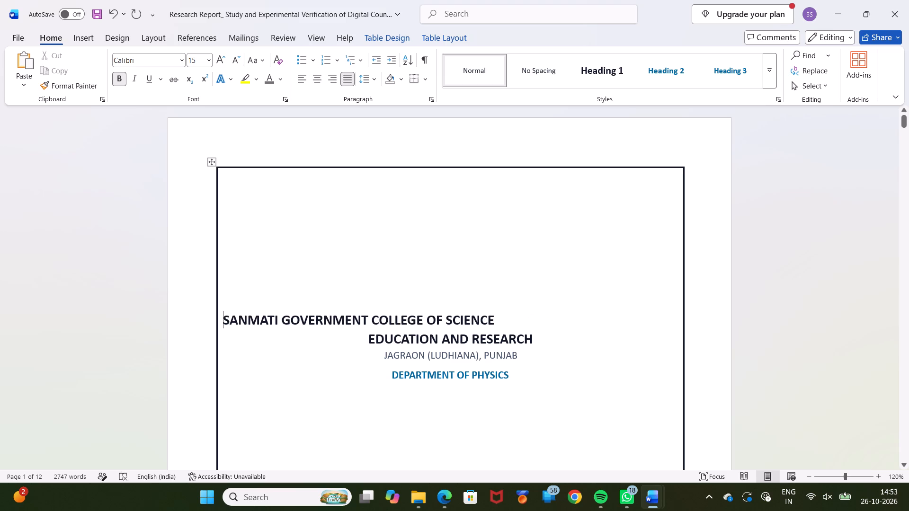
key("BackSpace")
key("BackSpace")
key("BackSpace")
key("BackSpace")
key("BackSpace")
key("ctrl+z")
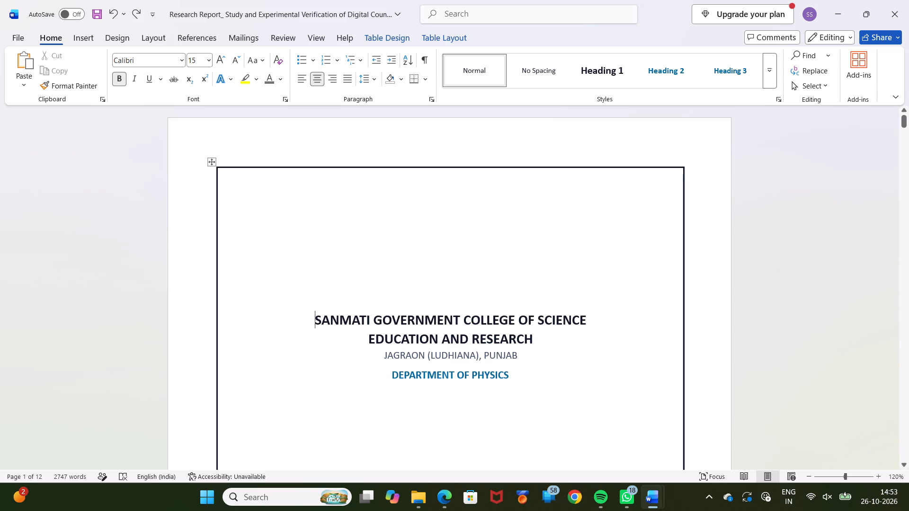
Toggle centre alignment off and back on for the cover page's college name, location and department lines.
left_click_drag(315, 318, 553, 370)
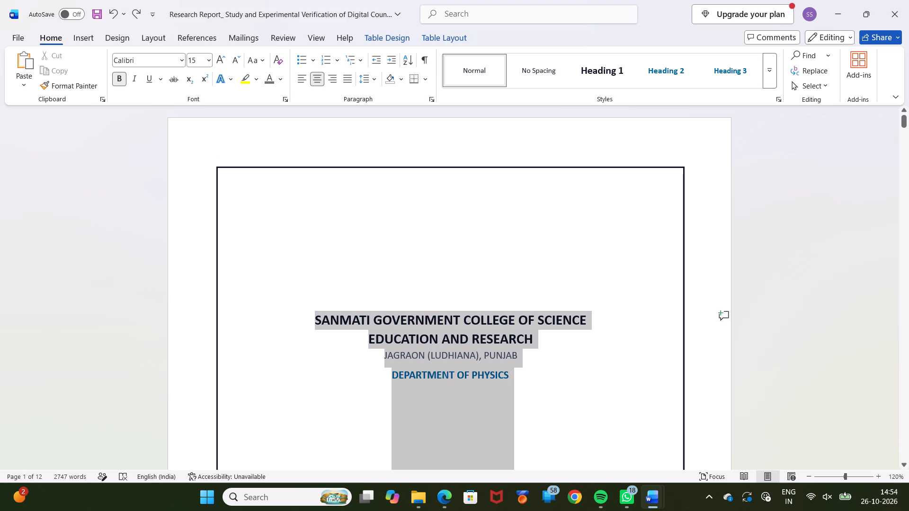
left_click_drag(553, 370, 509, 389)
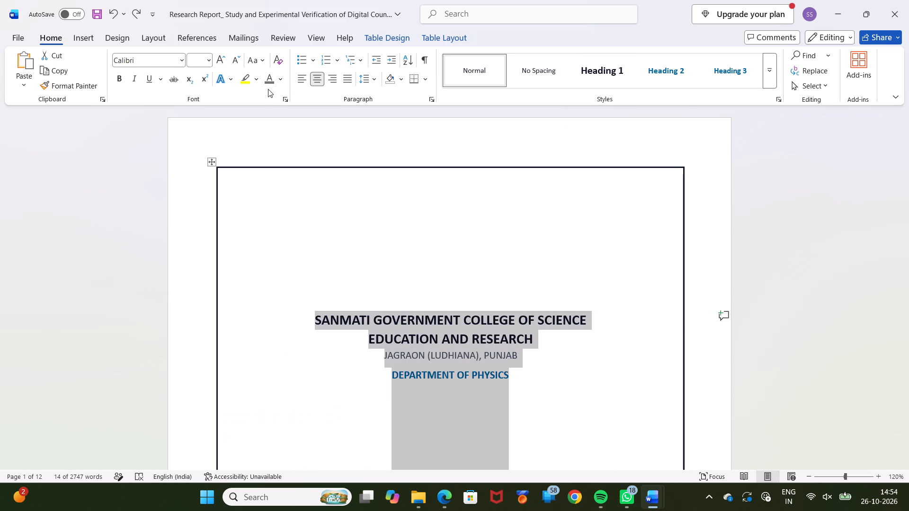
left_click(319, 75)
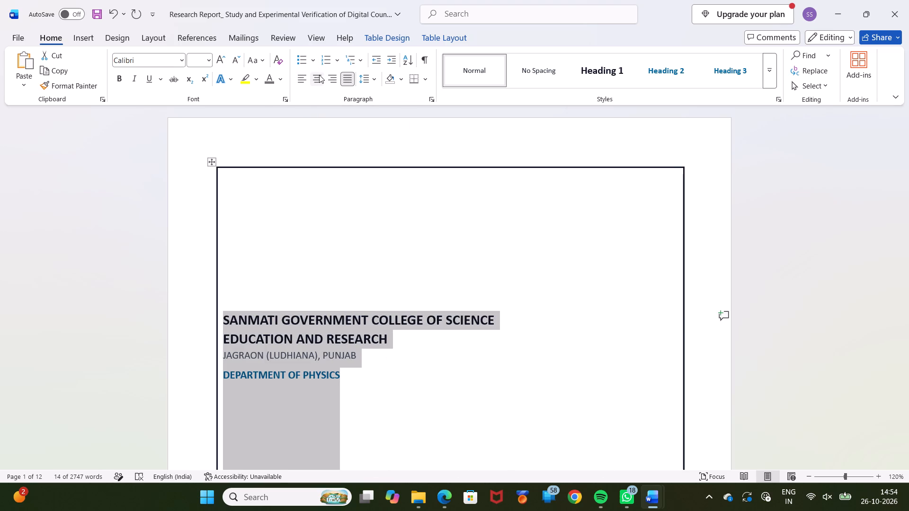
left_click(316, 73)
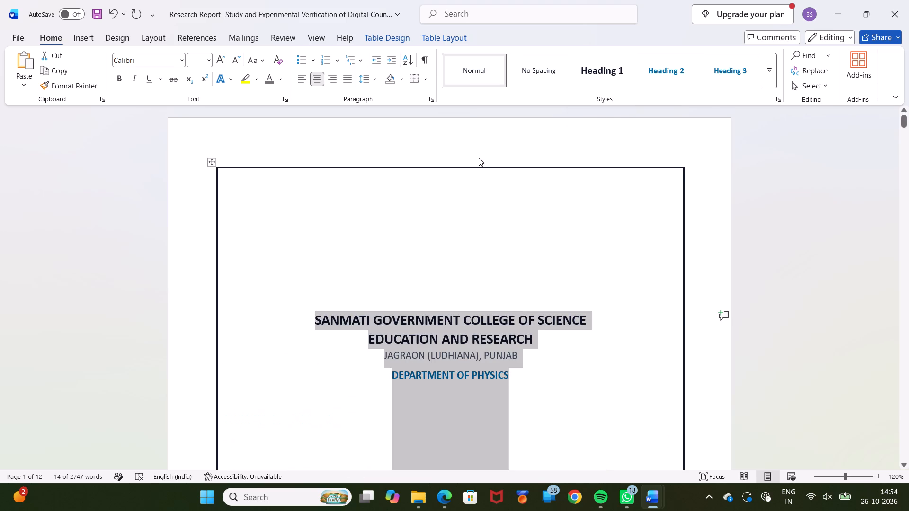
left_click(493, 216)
Review the page layout from the cover page through the table of contents to the Chapter 5 section.
scroll(480, 247, "down", 2)
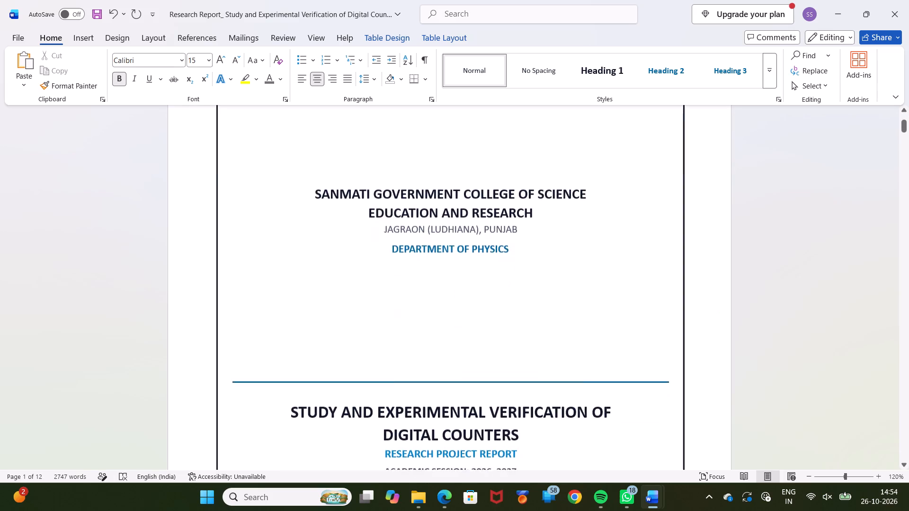
scroll(480, 247, "down", 4)
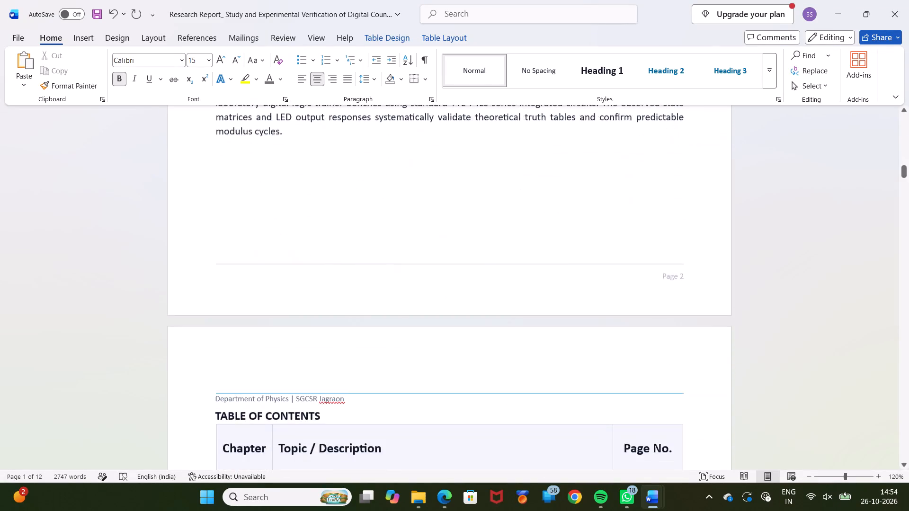
scroll(480, 247, "down", 3)
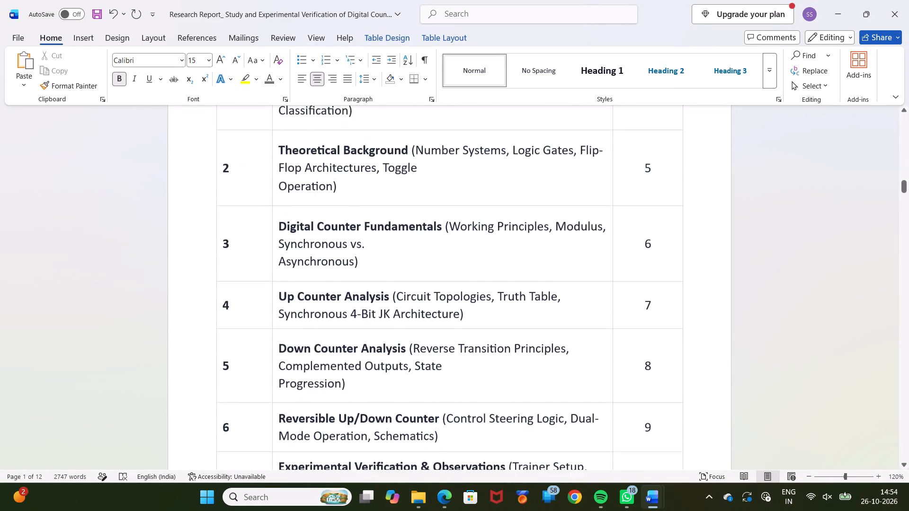
scroll(480, 247, "down", 3)
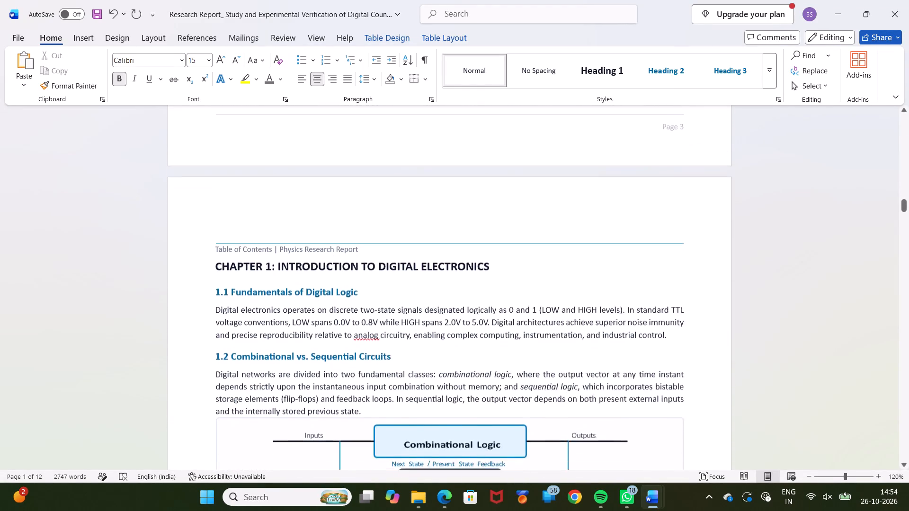
scroll(480, 247, "down", 3)
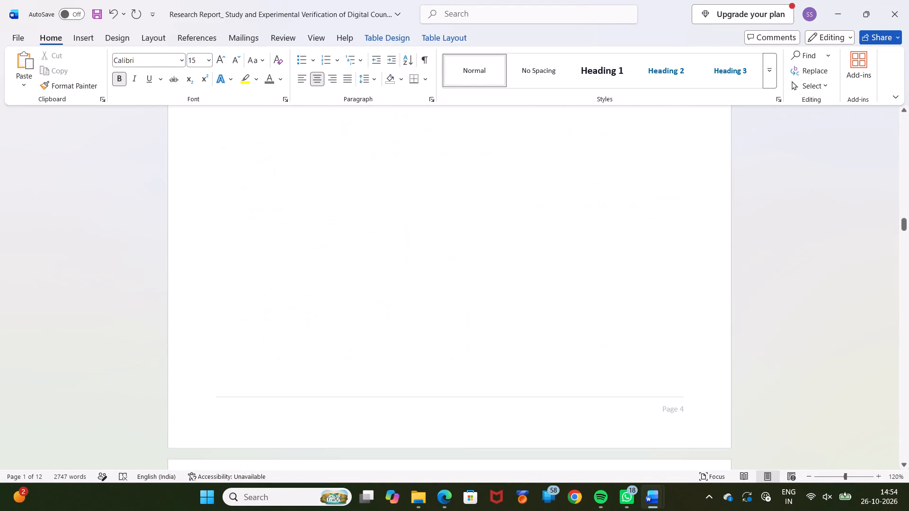
scroll(480, 247, "down", 3)
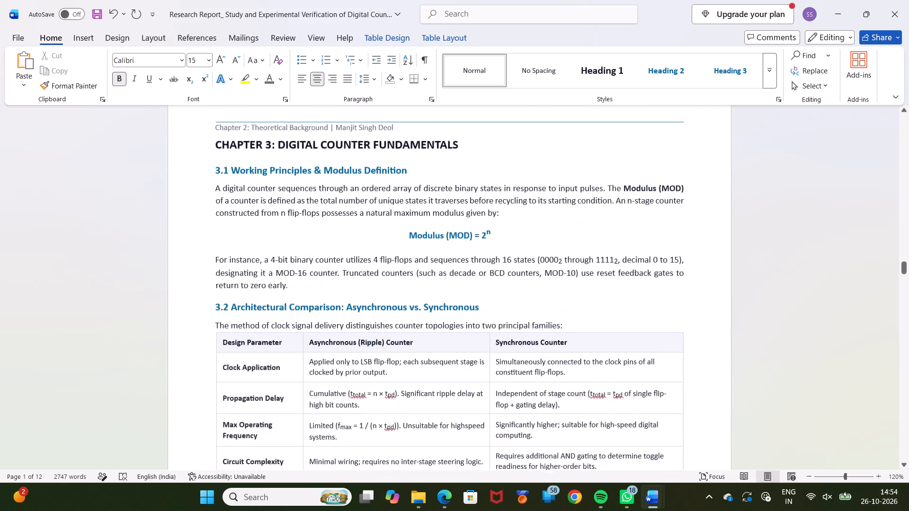
scroll(480, 247, "down", 2)
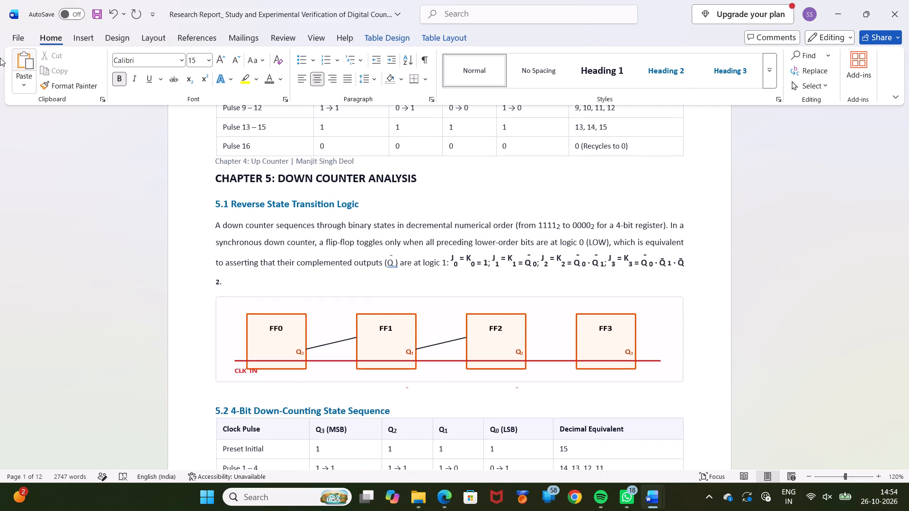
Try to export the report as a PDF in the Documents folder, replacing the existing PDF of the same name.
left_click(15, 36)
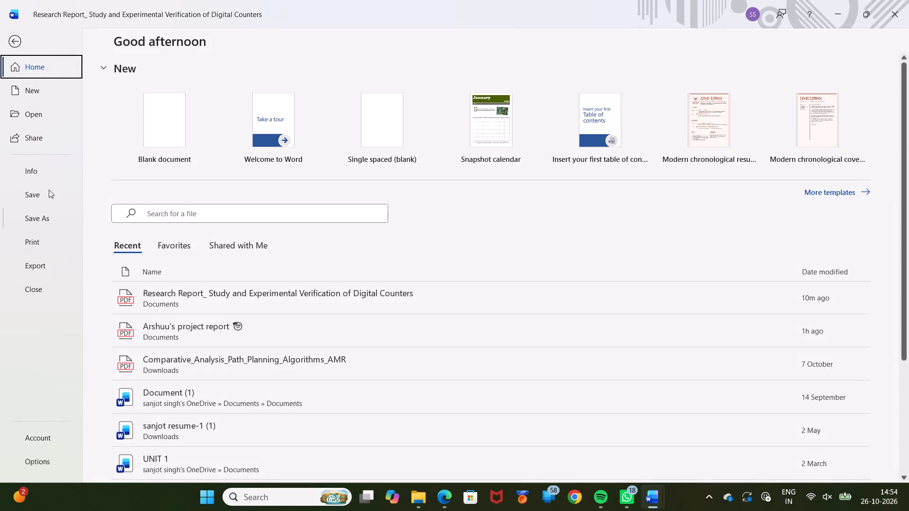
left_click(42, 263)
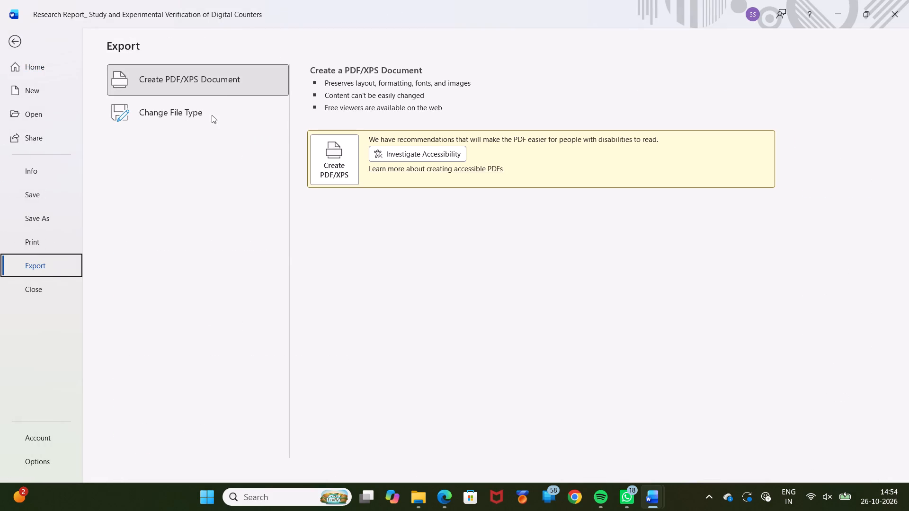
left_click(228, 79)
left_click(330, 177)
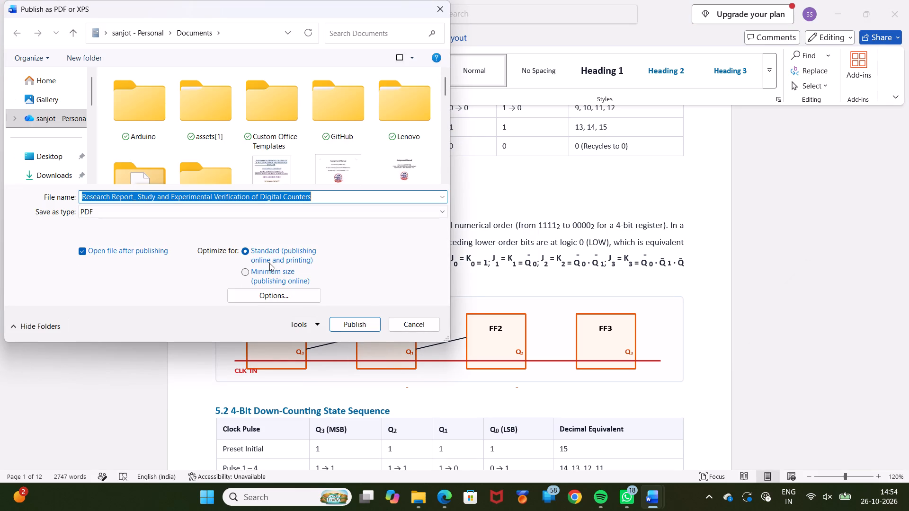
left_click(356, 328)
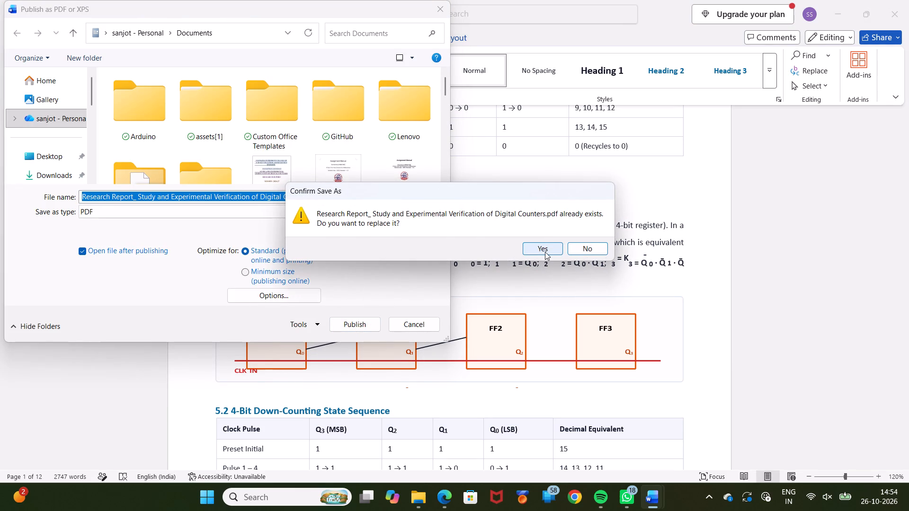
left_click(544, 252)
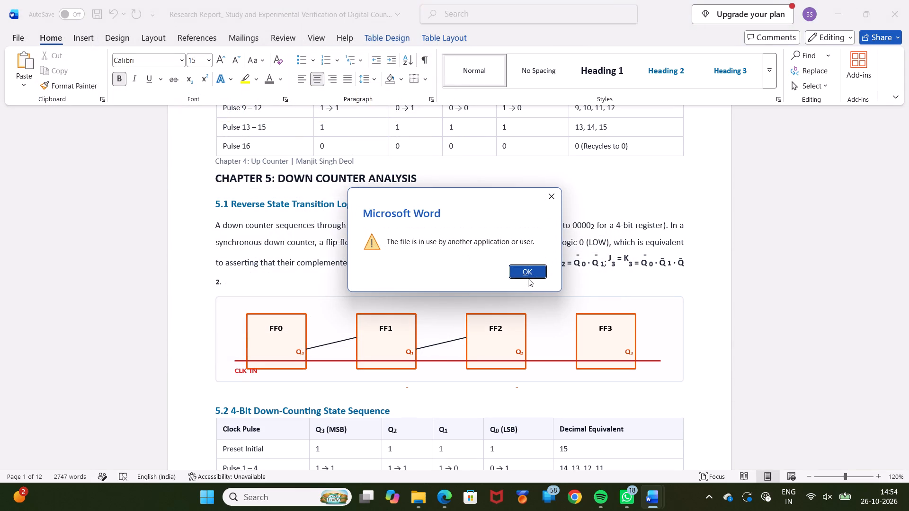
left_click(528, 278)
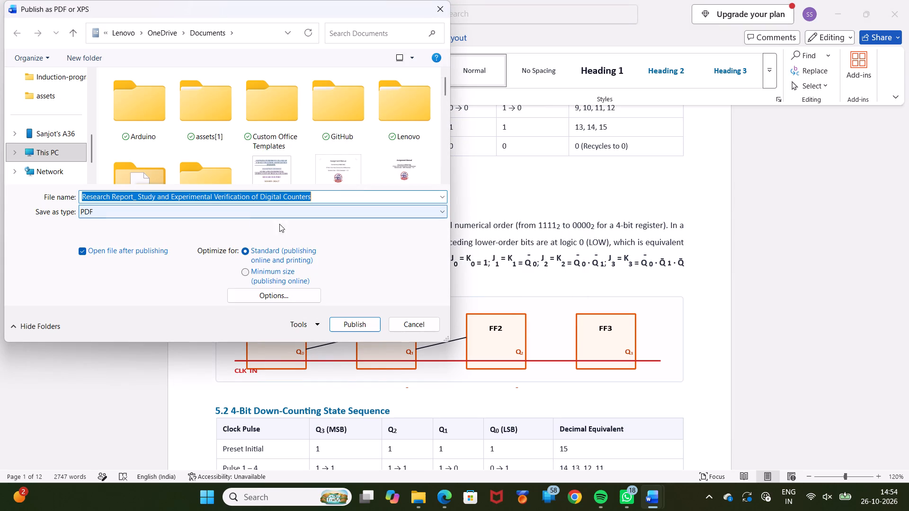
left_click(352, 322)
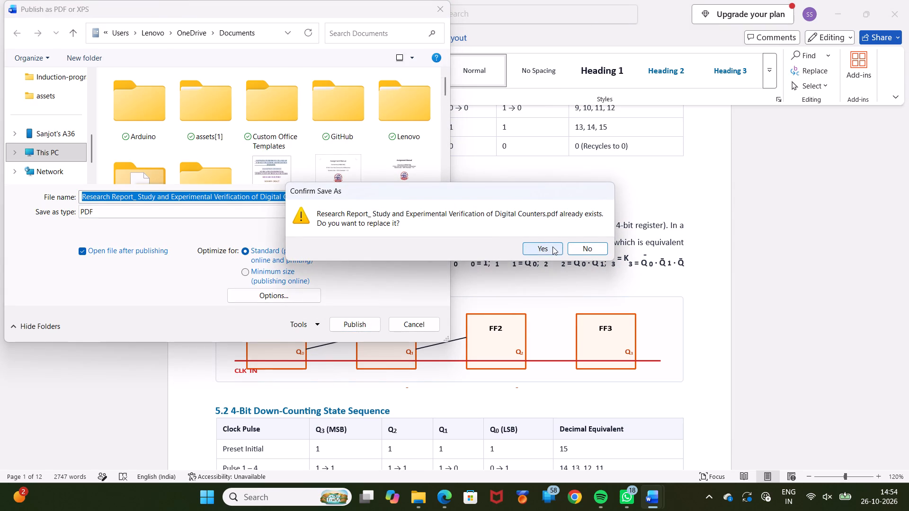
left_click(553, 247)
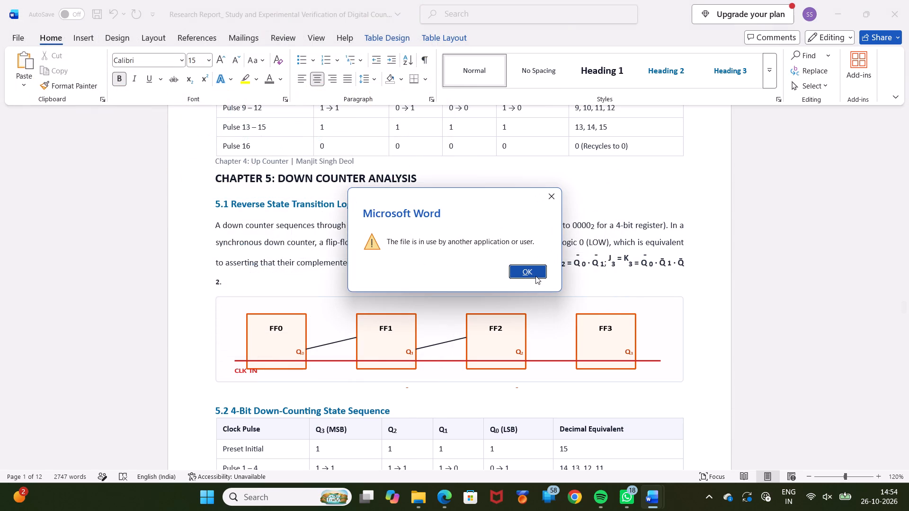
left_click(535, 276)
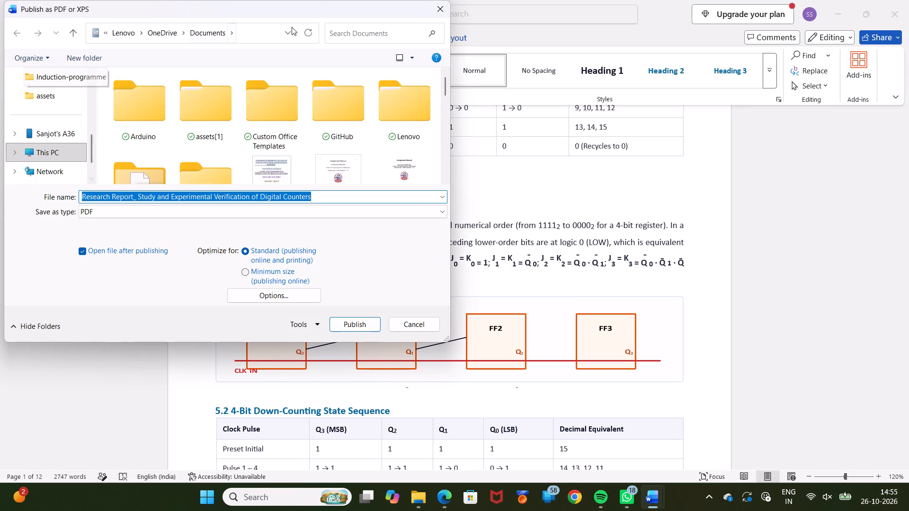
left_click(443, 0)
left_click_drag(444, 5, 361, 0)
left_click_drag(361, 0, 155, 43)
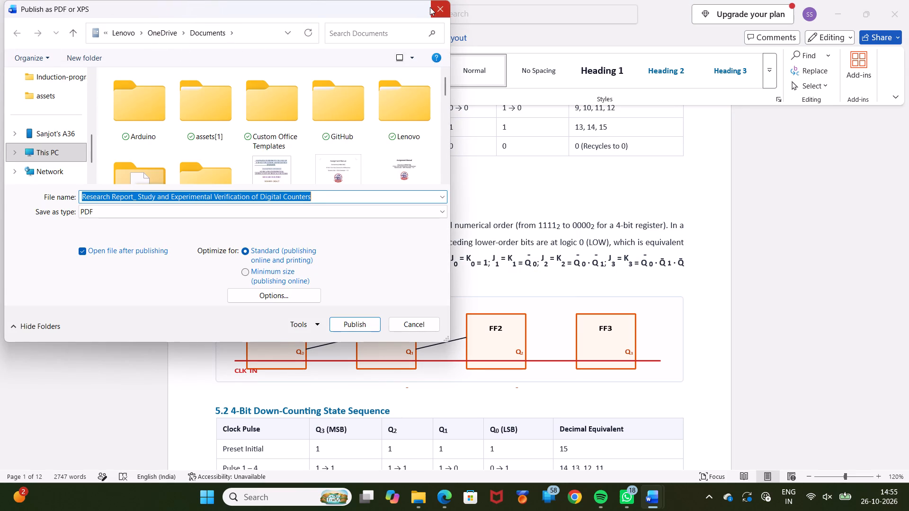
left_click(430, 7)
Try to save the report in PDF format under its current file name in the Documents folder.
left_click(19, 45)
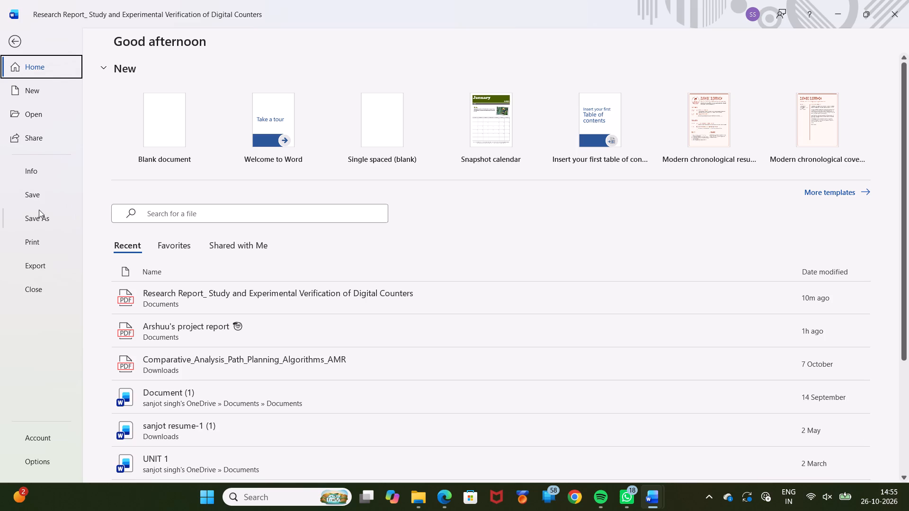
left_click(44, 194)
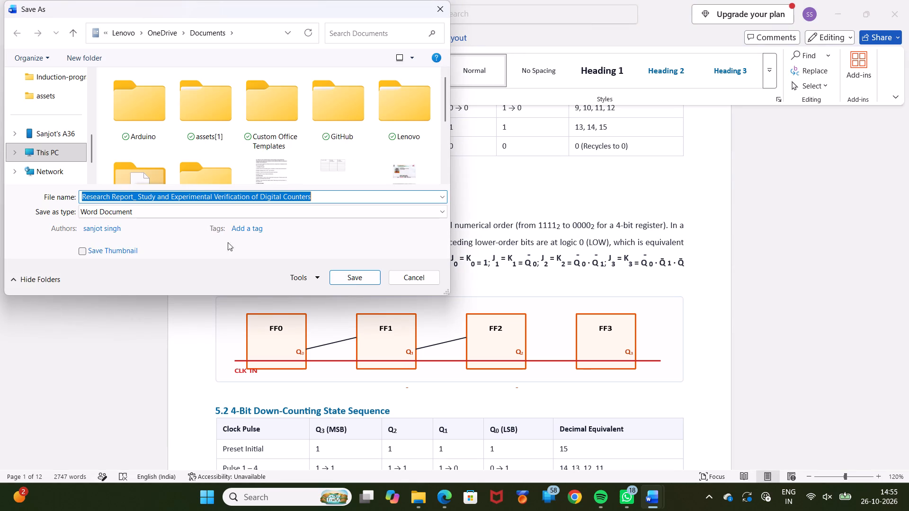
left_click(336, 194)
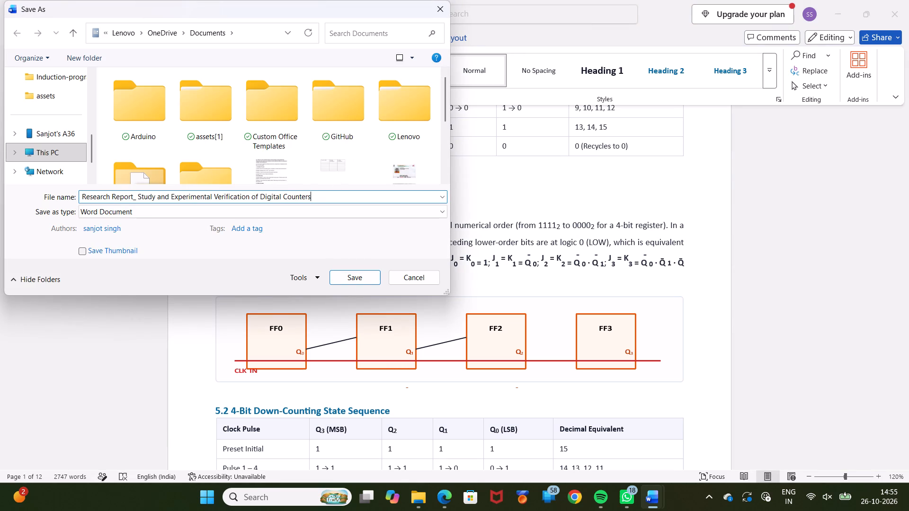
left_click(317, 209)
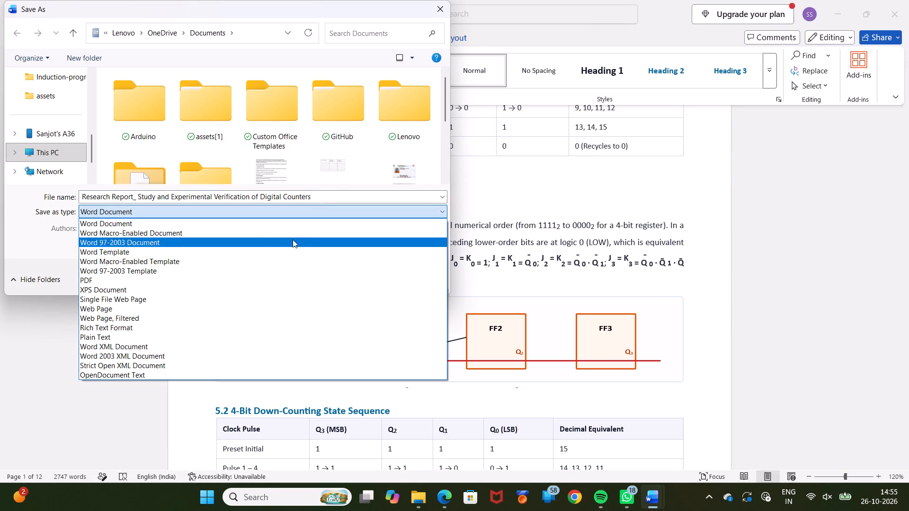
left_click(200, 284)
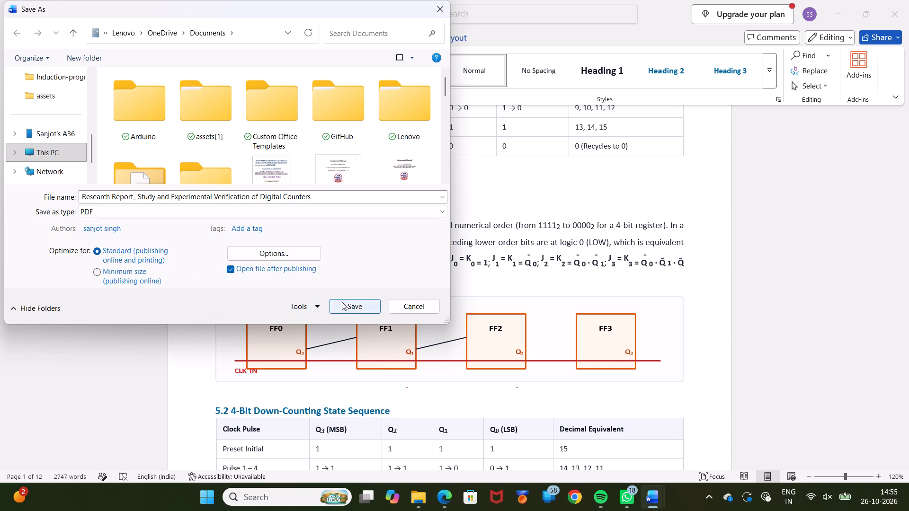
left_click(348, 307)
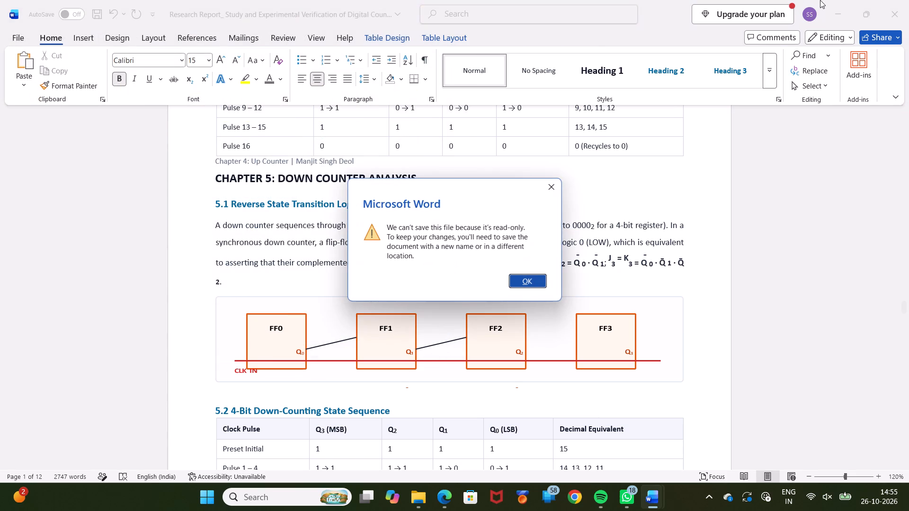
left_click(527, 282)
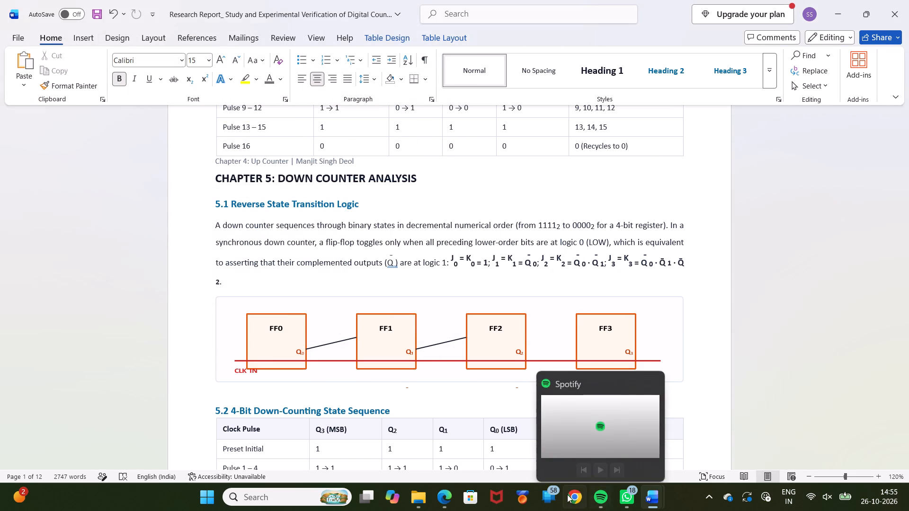
Switch to File Explorer, find the digital counters research report PDF, and open it from the recent files.
left_click(424, 499)
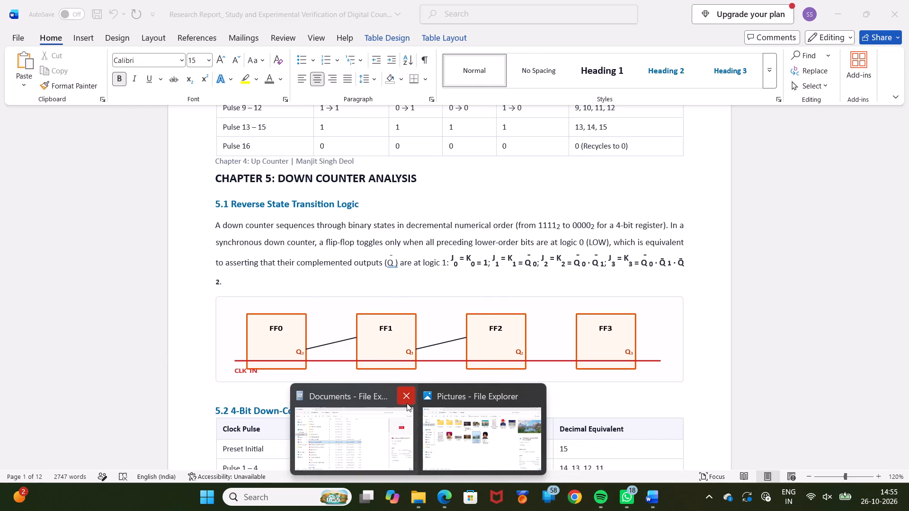
left_click(381, 421)
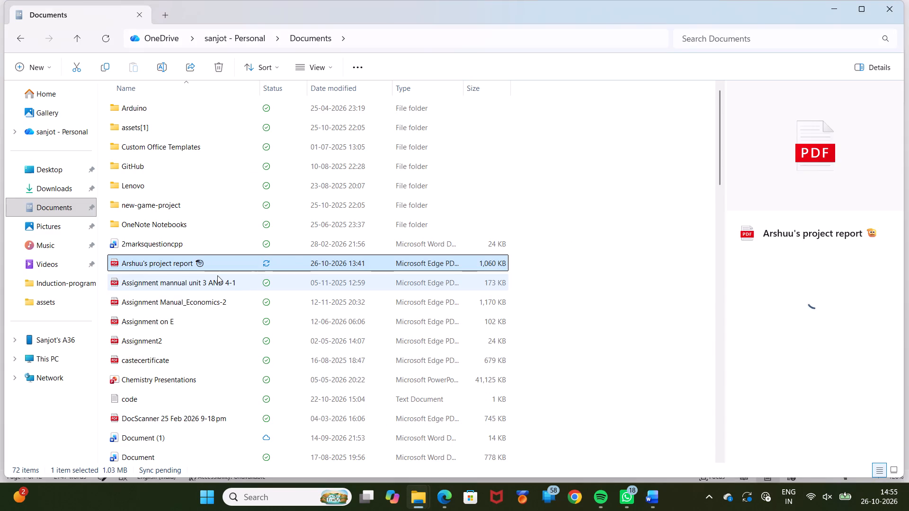
scroll(217, 275, "up", 1)
scroll(146, 376, "up", 1)
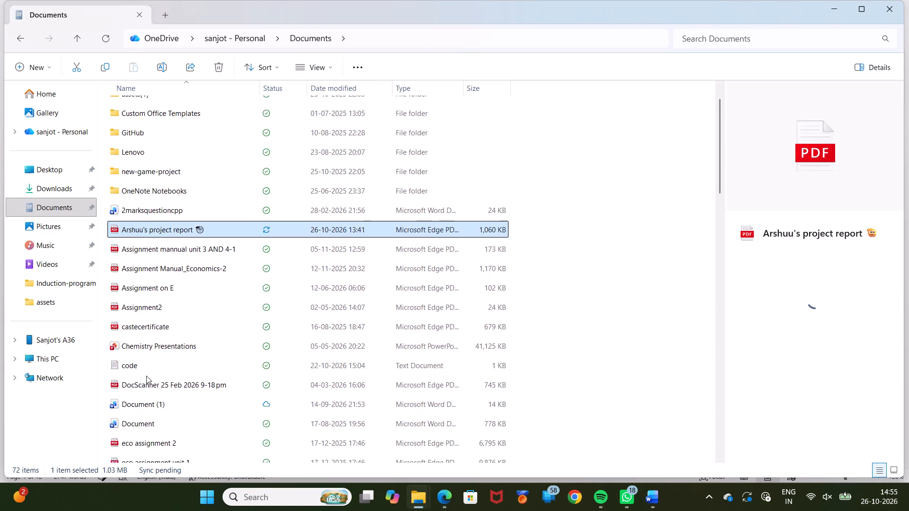
scroll(146, 376, "up", 3)
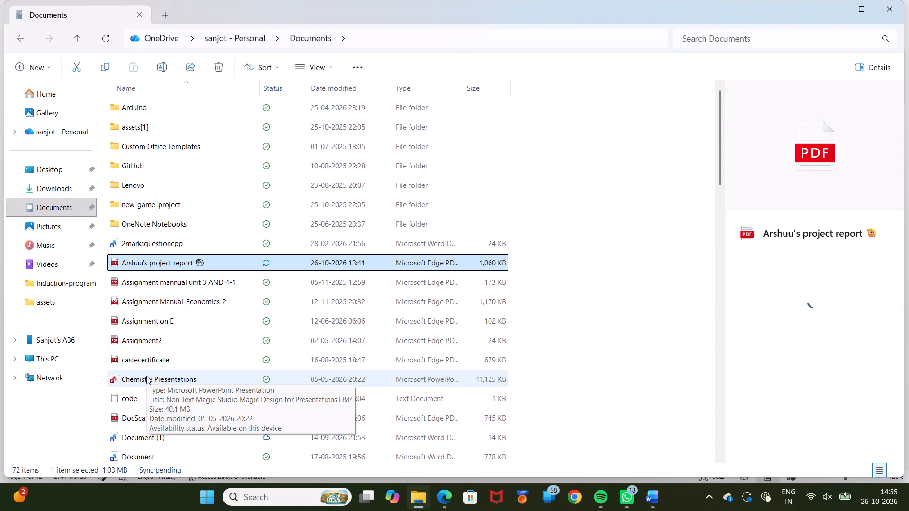
scroll(146, 376, "up", 1)
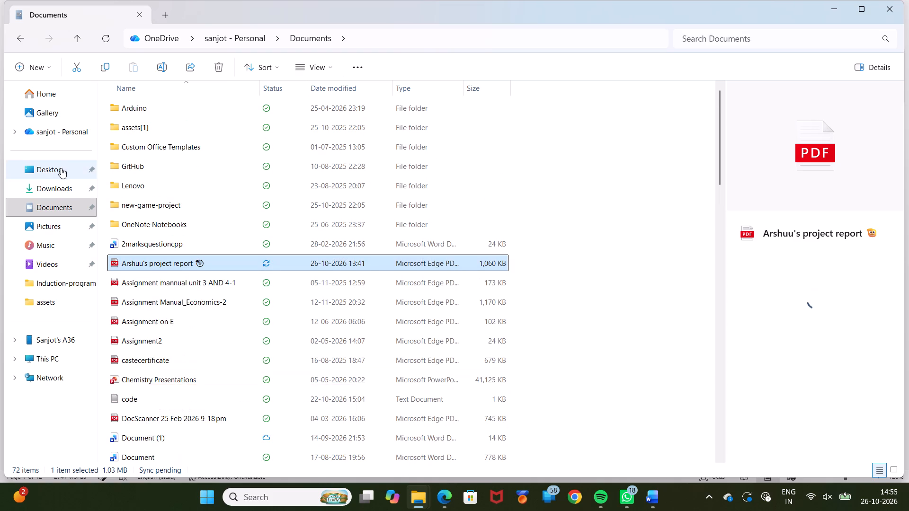
scroll(178, 266, "down", 8)
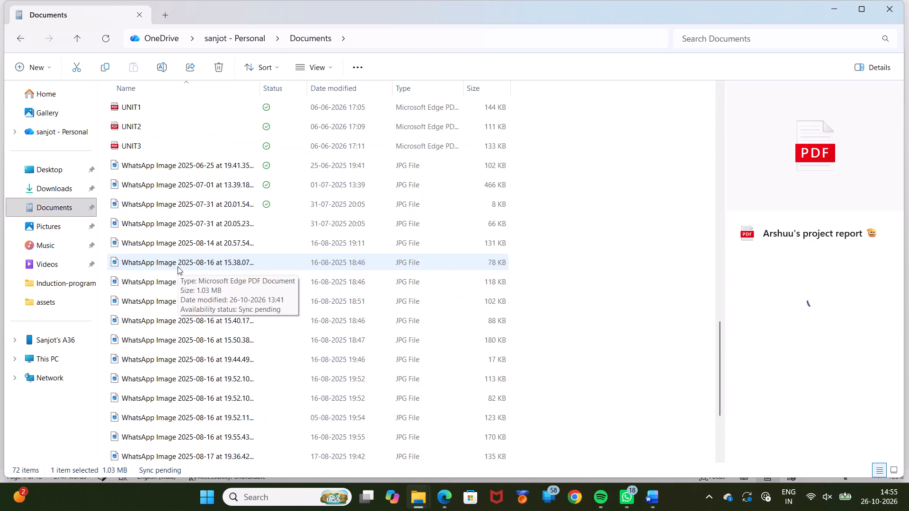
scroll(178, 266, "down", 10)
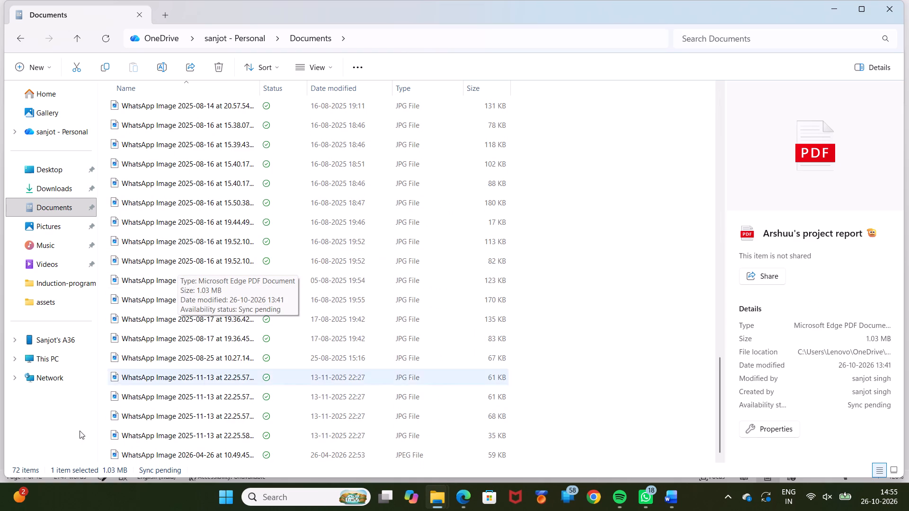
left_click(68, 88)
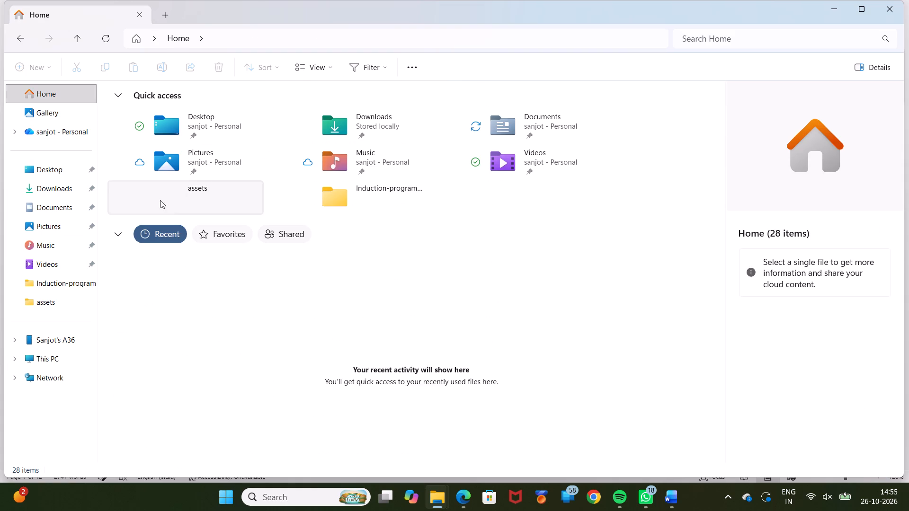
left_click(213, 295)
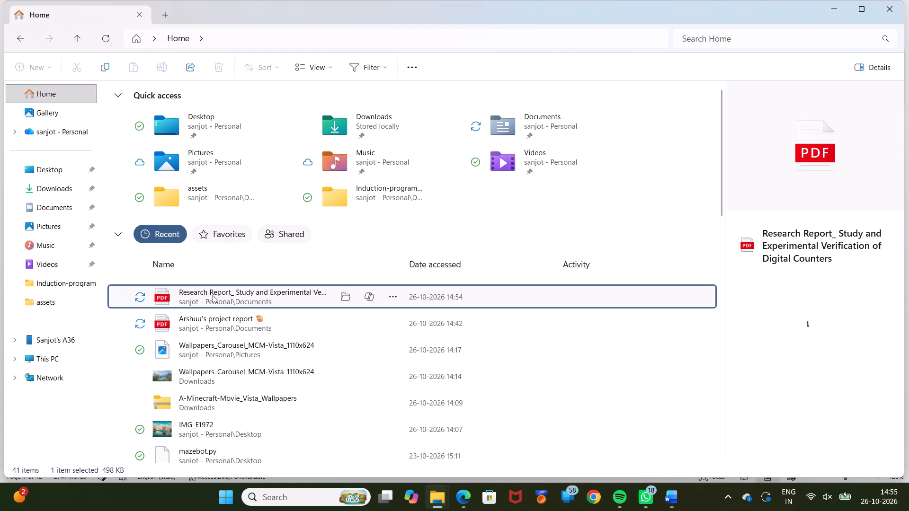
double_click(213, 295)
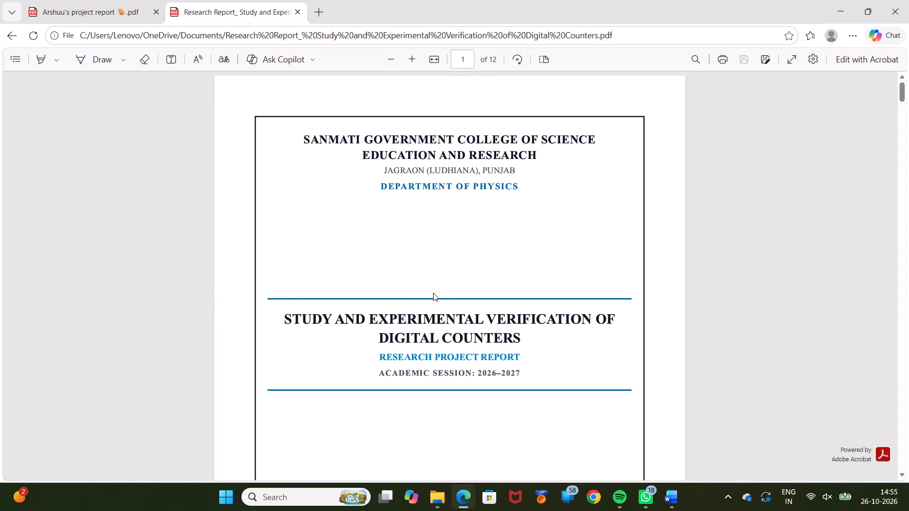
Review the existing PDF's page layout from the cover page to the Chapter 2 truth tables, and return to the cover.
scroll(426, 305, "down", 3)
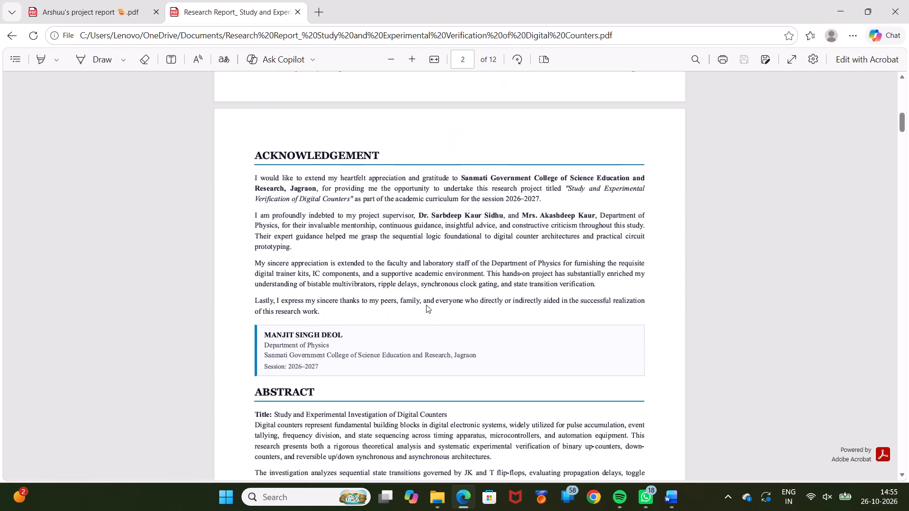
scroll(426, 305, "down", 5)
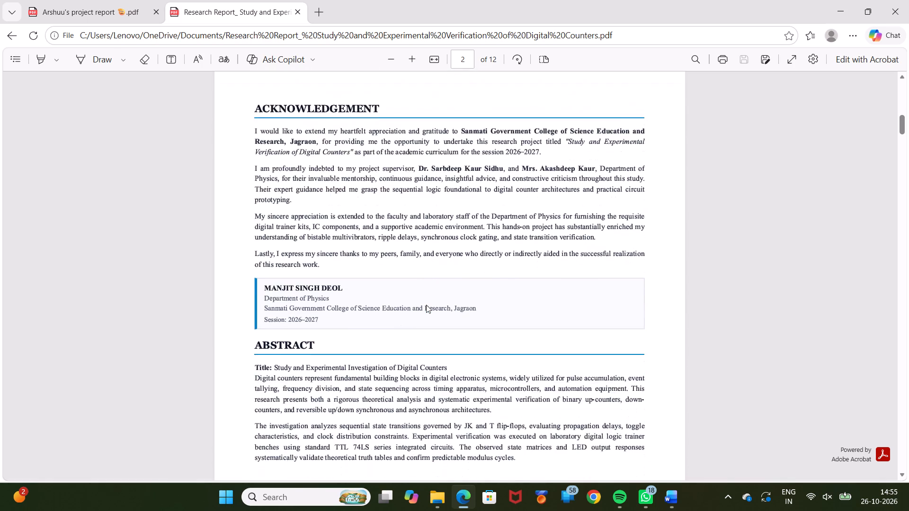
scroll(426, 305, "down", 2)
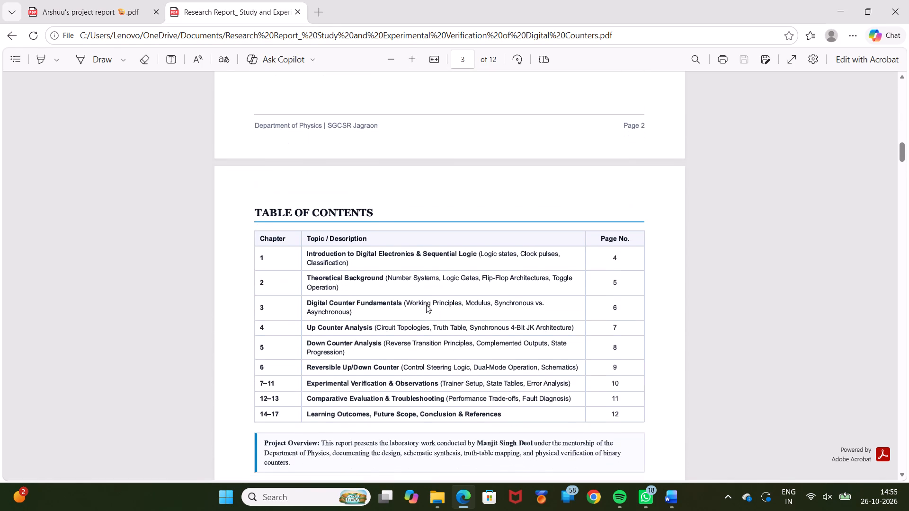
scroll(426, 305, "down", 1)
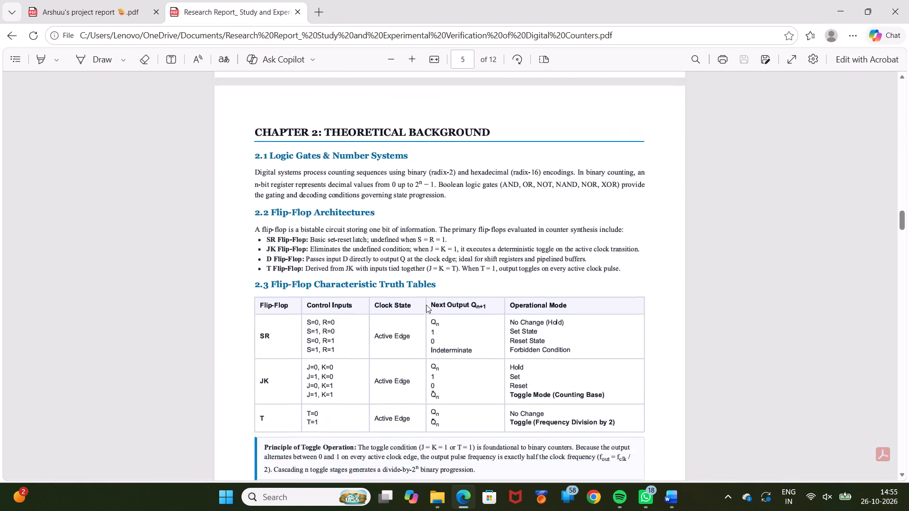
scroll(426, 305, "down", 1)
scroll(426, 305, "up", 5)
scroll(413, 494, "up", 4)
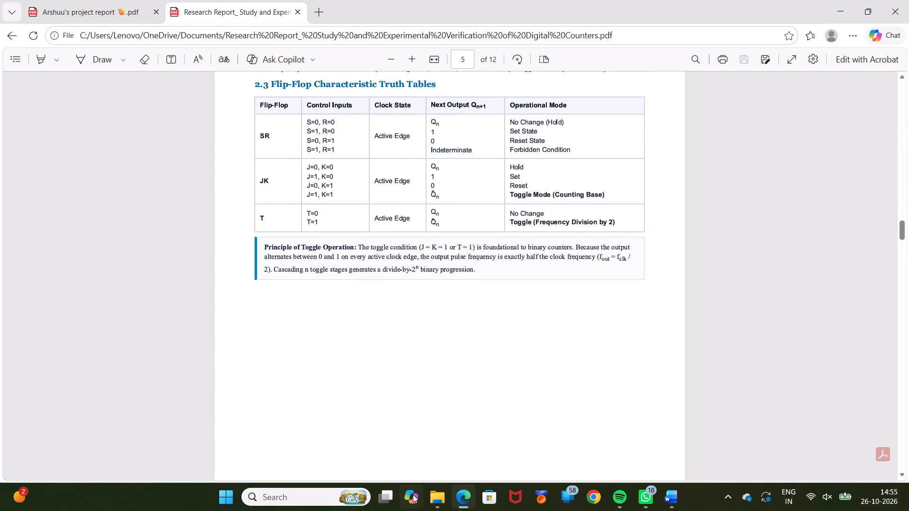
scroll(733, 186, "up", 6)
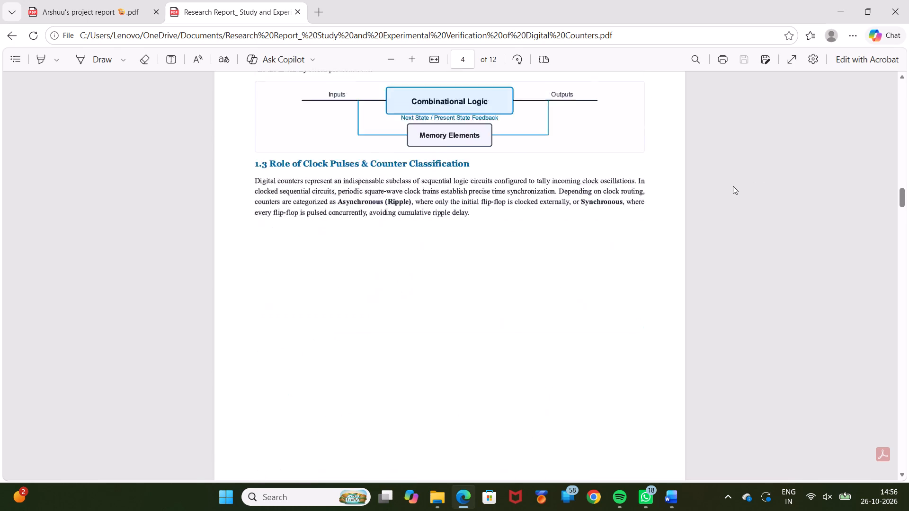
scroll(733, 186, "up", 9)
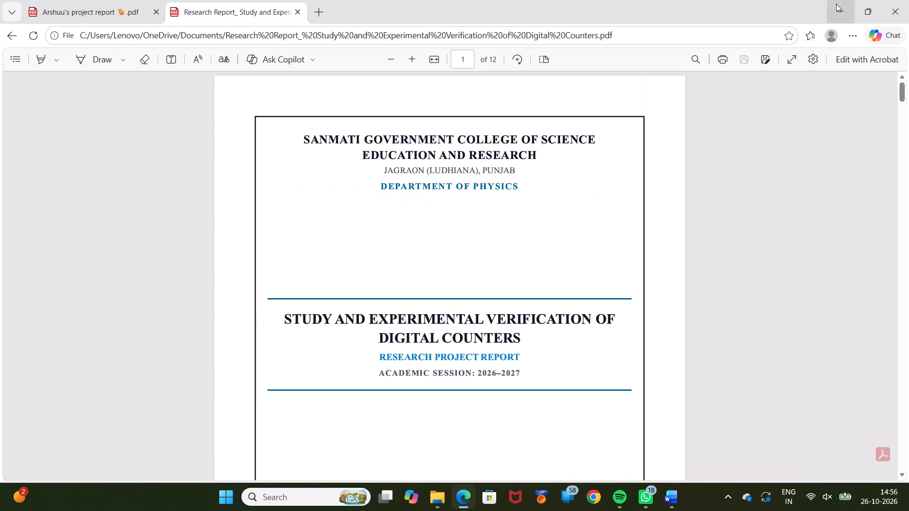
Switch to File Explorer, look through the Desktop and Documents folders for the saved report, and open the digital counters research report PDF from Documents.
left_click(829, 6)
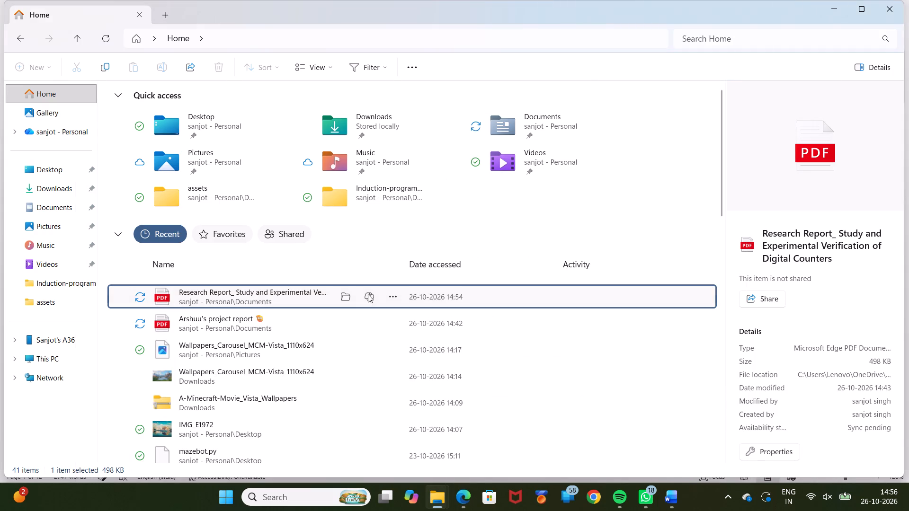
scroll(314, 376, "down", 3)
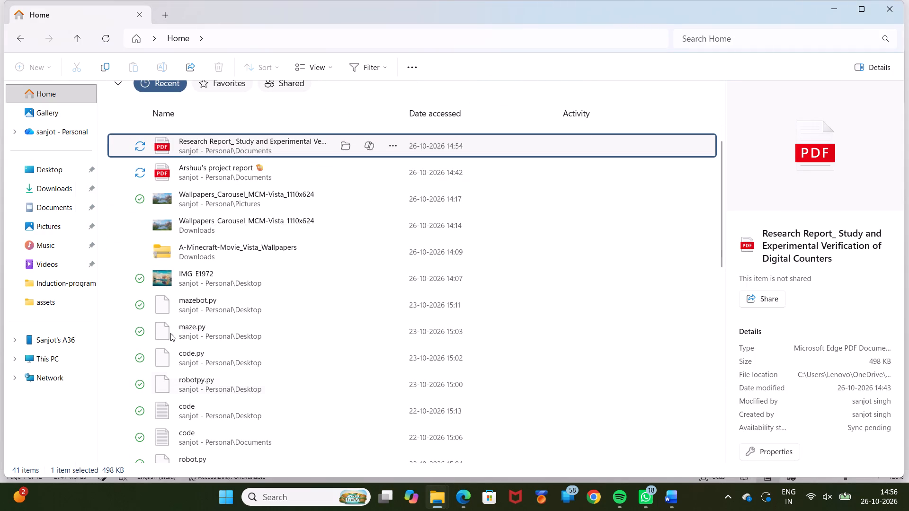
left_click(60, 196)
left_click(65, 172)
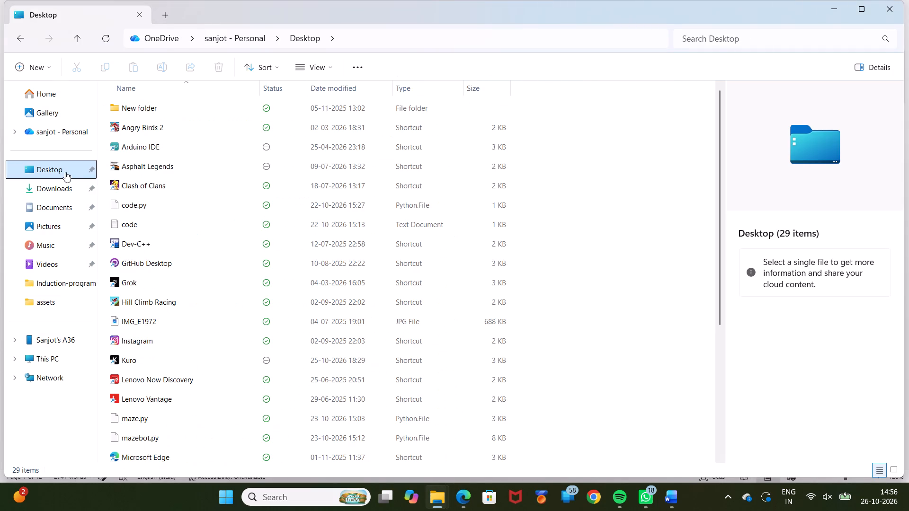
scroll(175, 345, "down", 5)
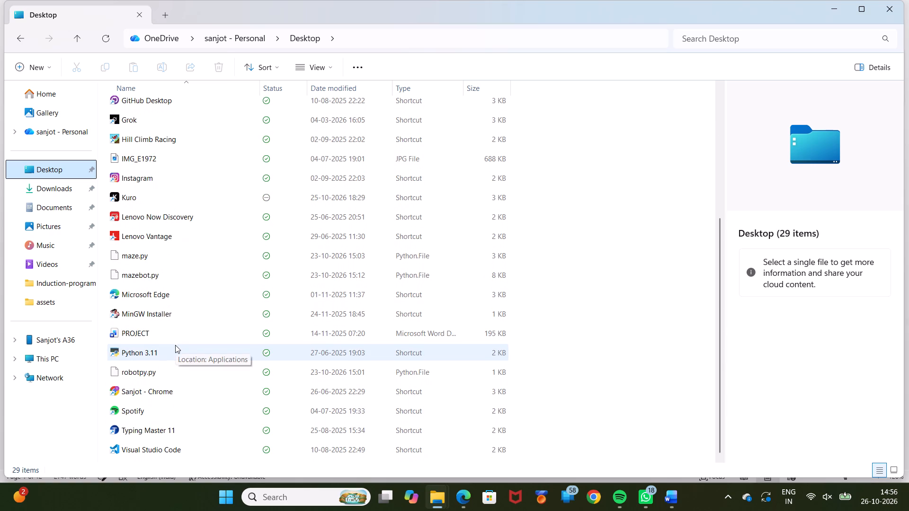
scroll(175, 345, "down", 2)
left_click(70, 207)
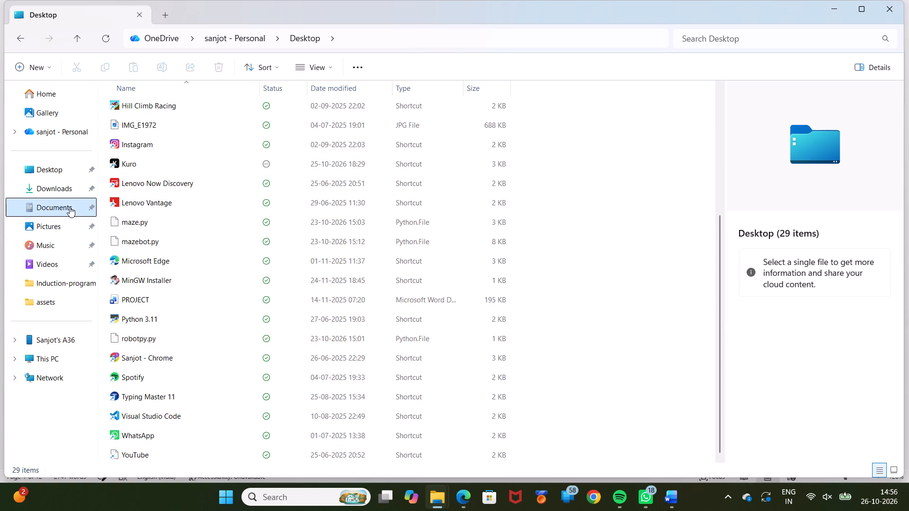
scroll(193, 310, "down", 3)
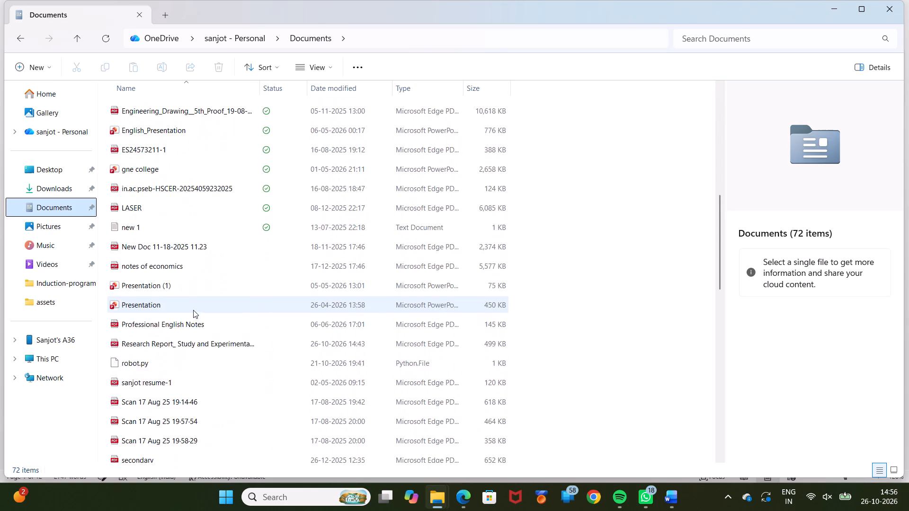
scroll(193, 310, "down", 3)
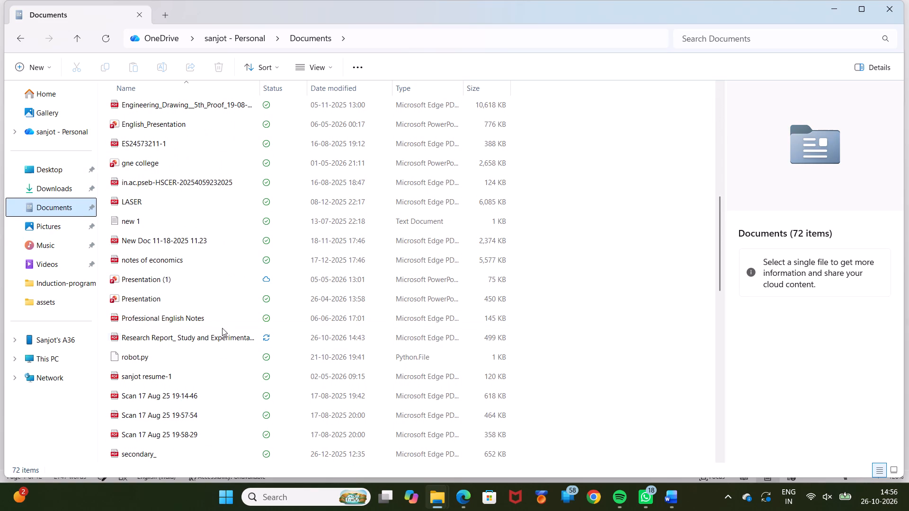
left_click(223, 337)
double_click(223, 337)
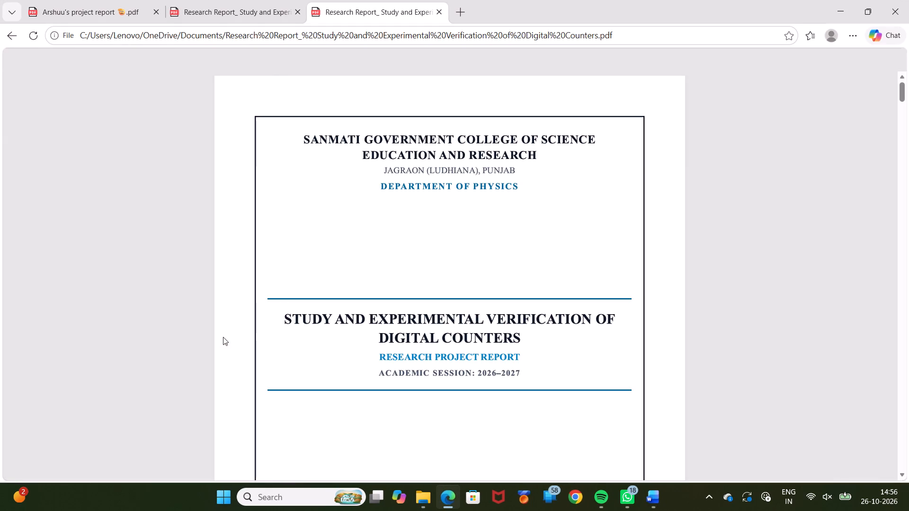
Check the opened PDF's layout from the cover through the table of contents to the start of Chapter 1, and put the PDF viewer away.
scroll(340, 373, "down", 7)
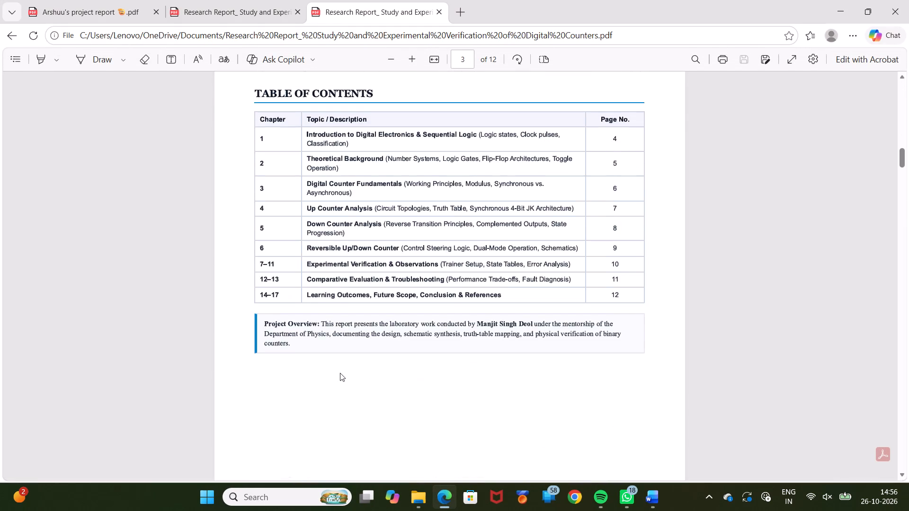
scroll(340, 373, "down", 6)
scroll(340, 373, "up", 3)
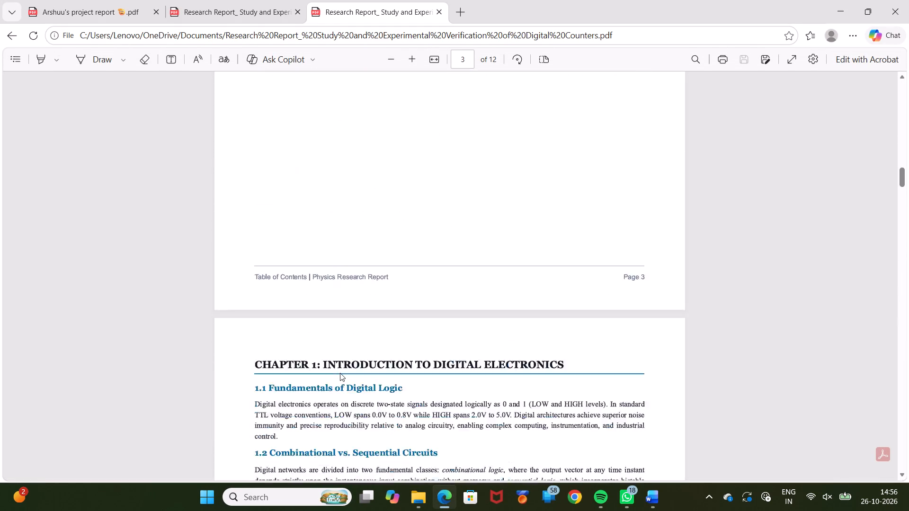
scroll(340, 373, "up", 11)
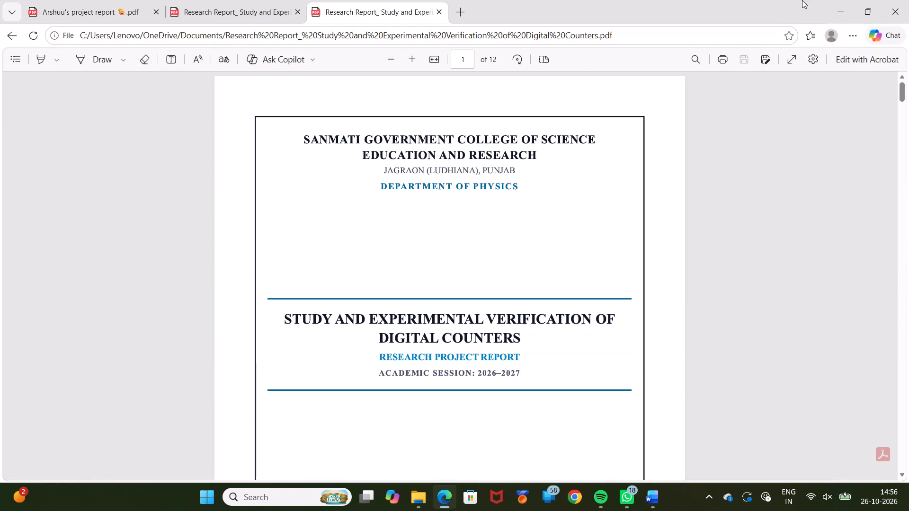
scroll(837, 26, "down", 1)
left_click(842, 10)
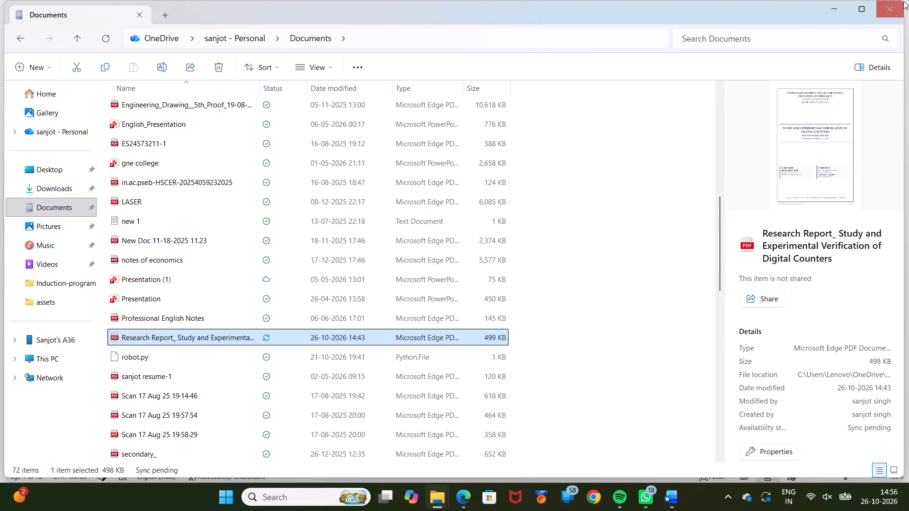
Return to the report in Word and look back through its pages from Chapter 5 to the cover page.
left_click(829, 3)
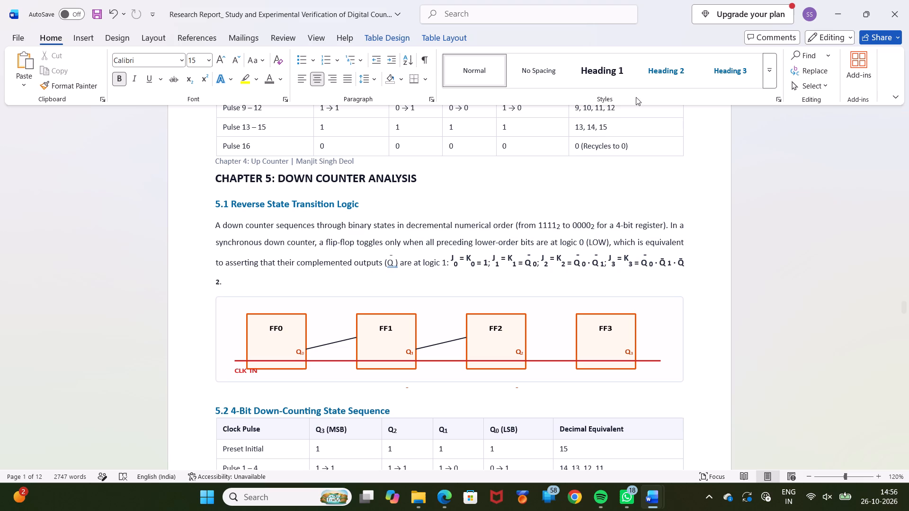
scroll(593, 177, "up", 4)
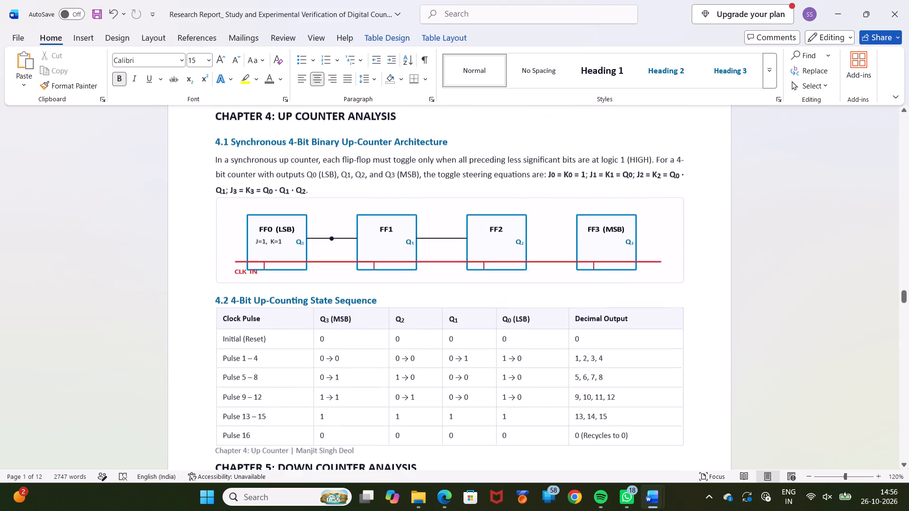
scroll(593, 177, "up", 15)
scroll(593, 177, "down", 2)
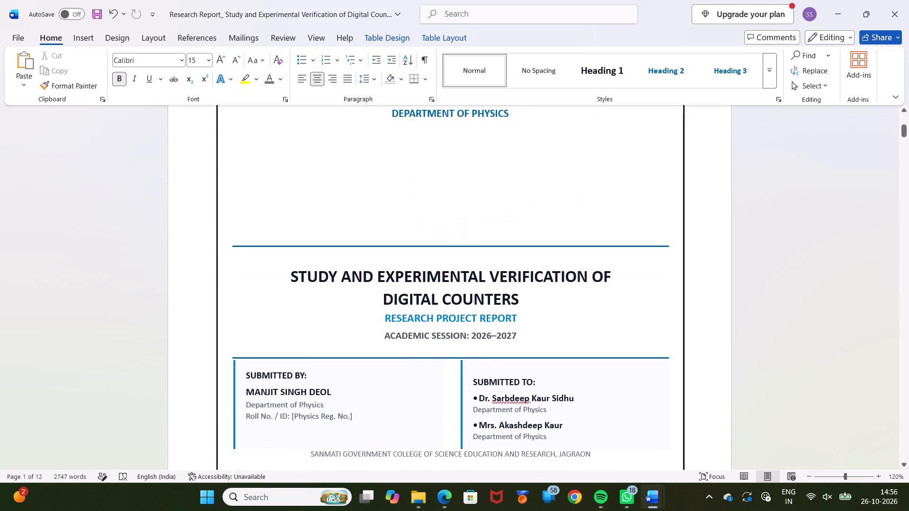
scroll(593, 177, "down", 1)
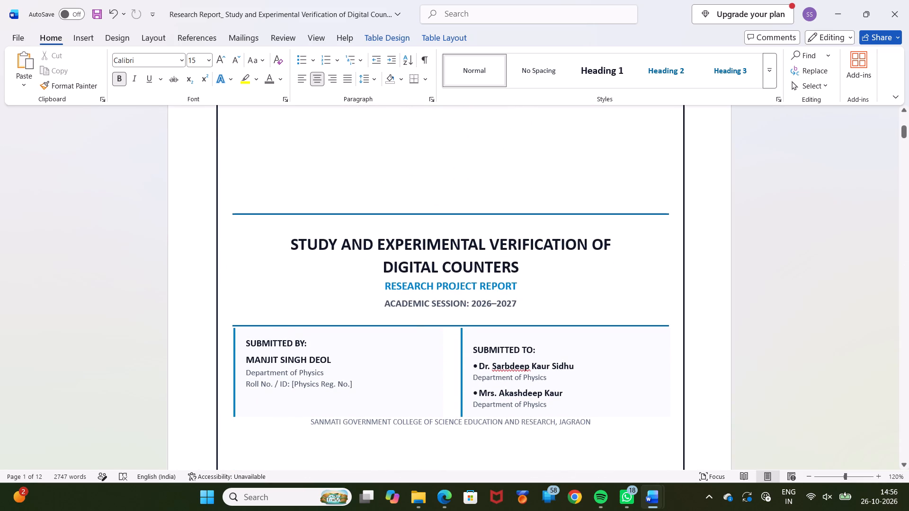
left_click(511, 271)
left_click(526, 298)
left_click_drag(526, 298, 522, 238)
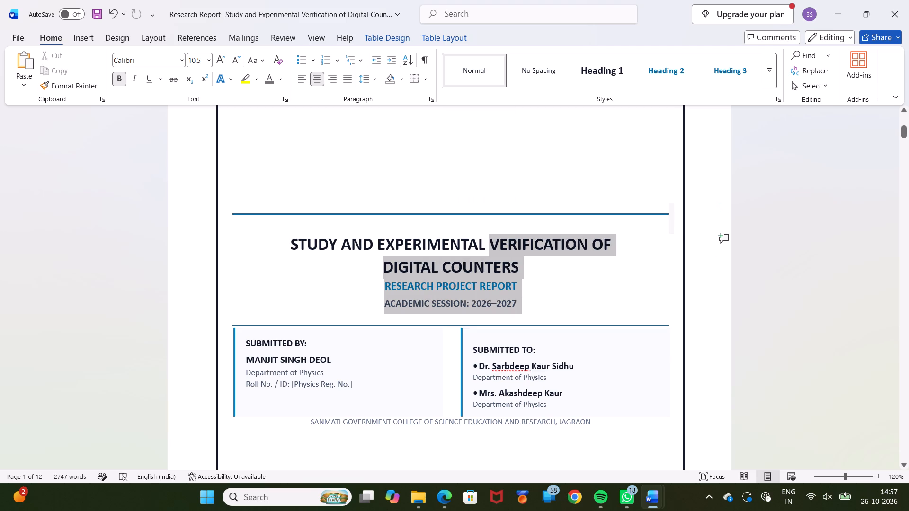